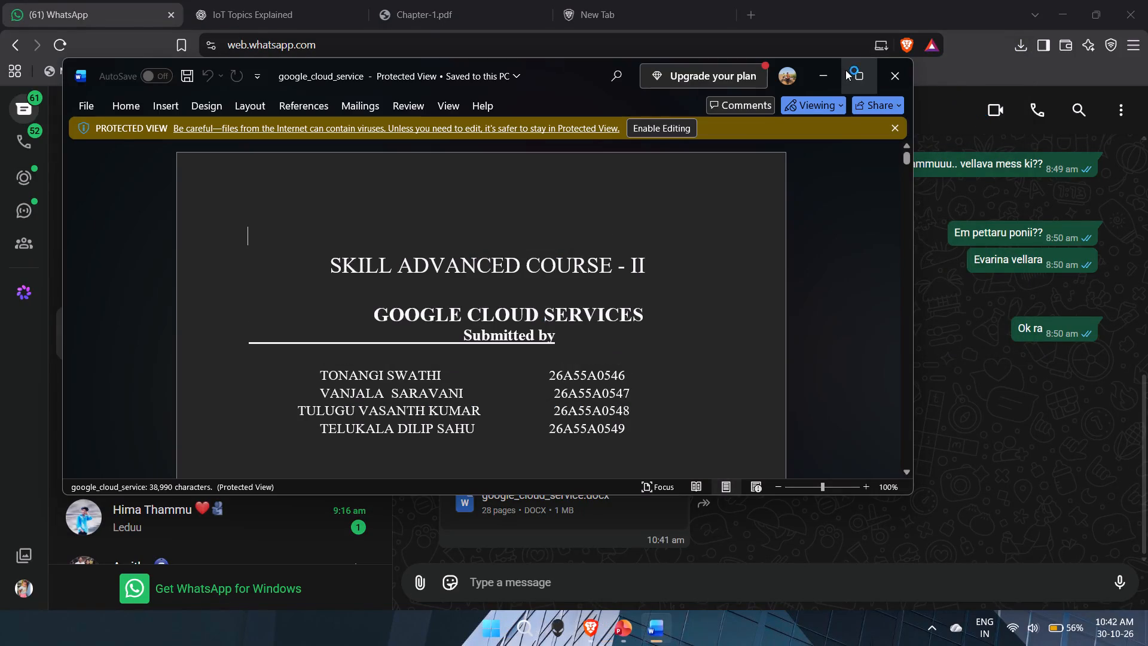
Look through the google_cloud_service report's cover, certificate and contents pages in a maximized window.
left_click(845, 70)
scroll(855, 373, "down", 2)
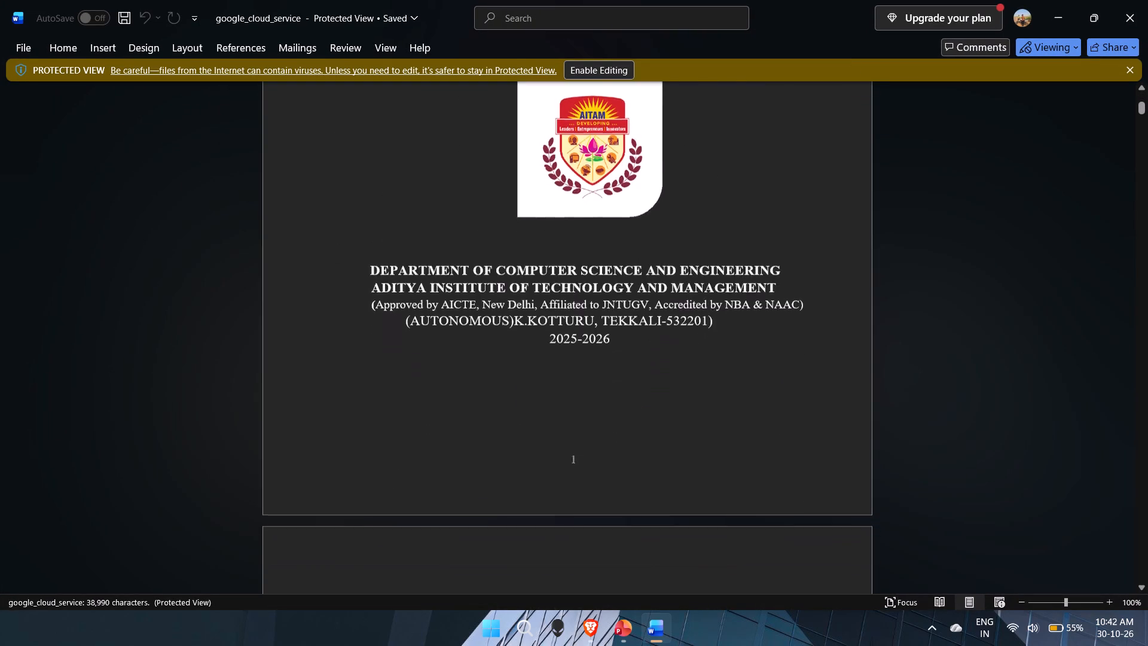
scroll(855, 373, "up", 3)
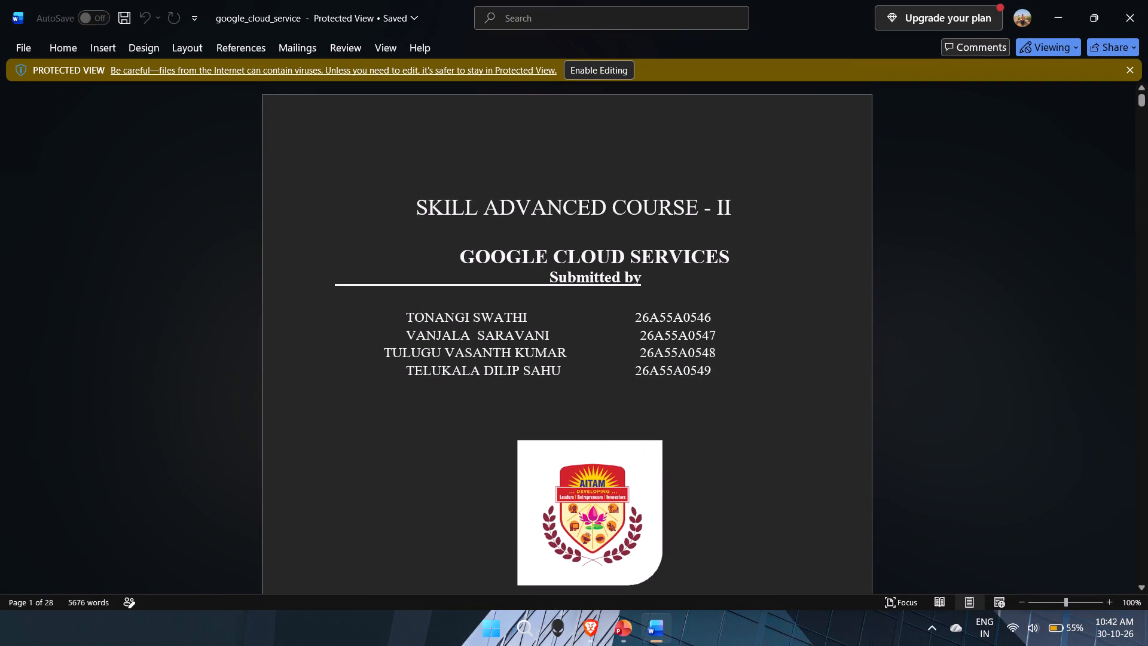
left_click(799, 321)
scroll(799, 321, "down", 1)
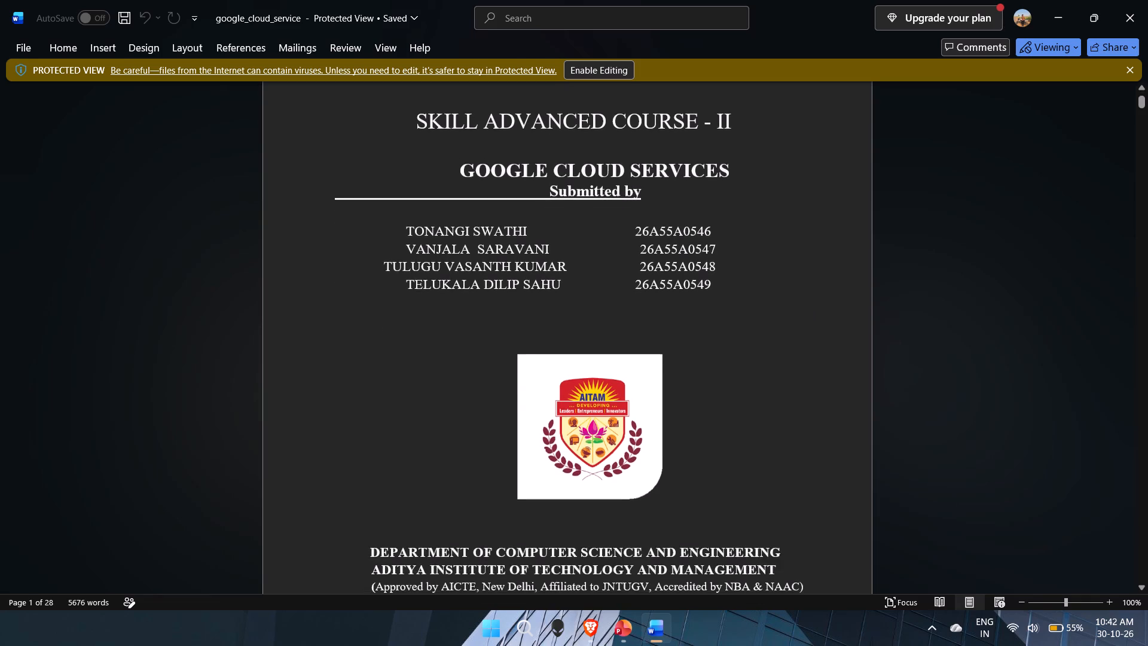
scroll(799, 321, "down", 1)
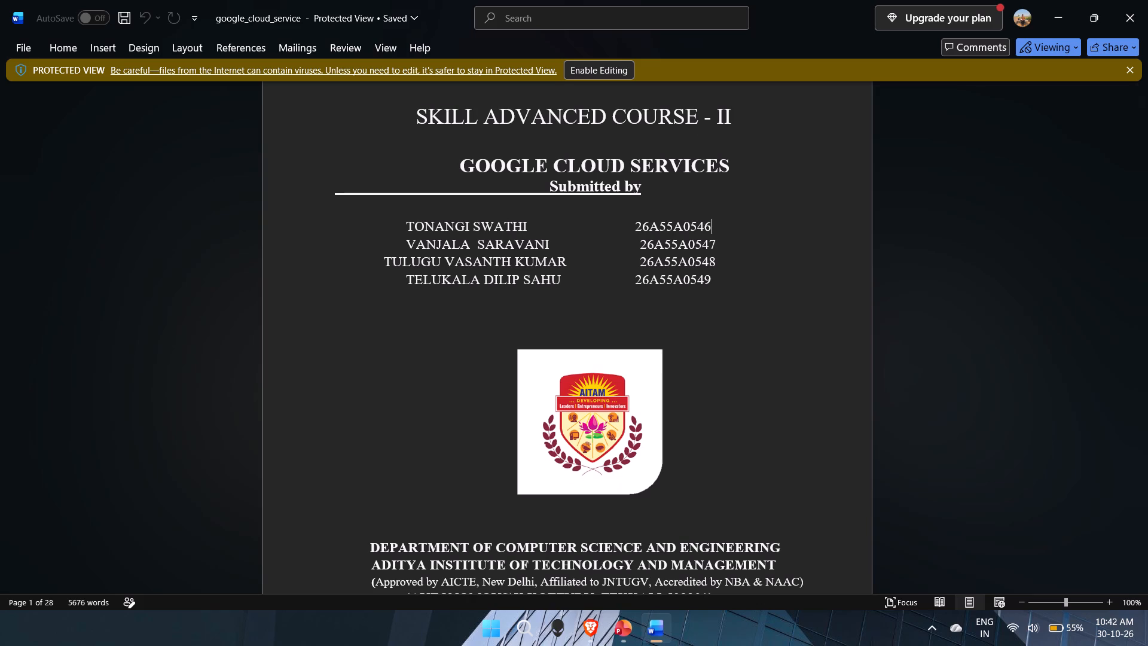
scroll(799, 321, "down", 4)
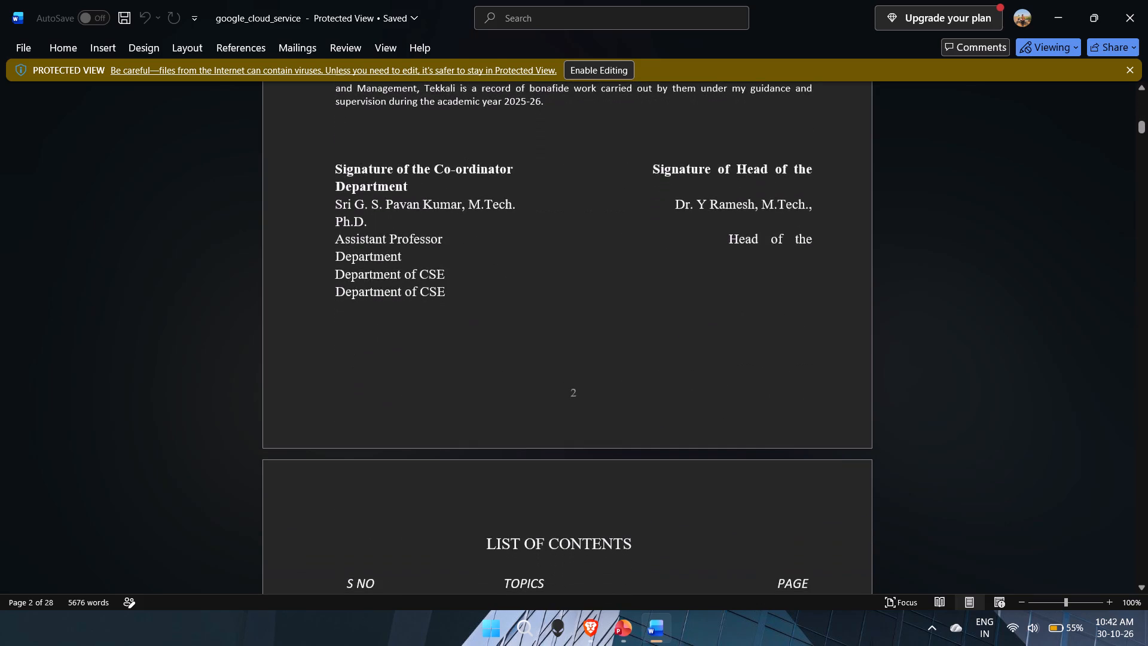
scroll(799, 319, "down", 2)
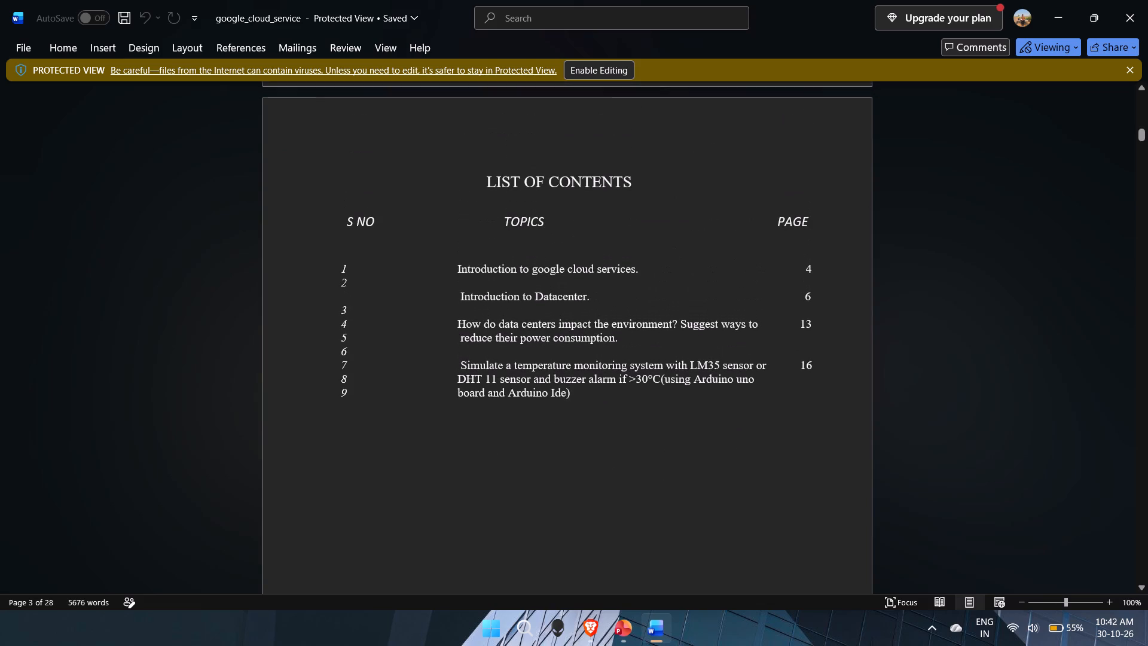
scroll(799, 319, "up", 4)
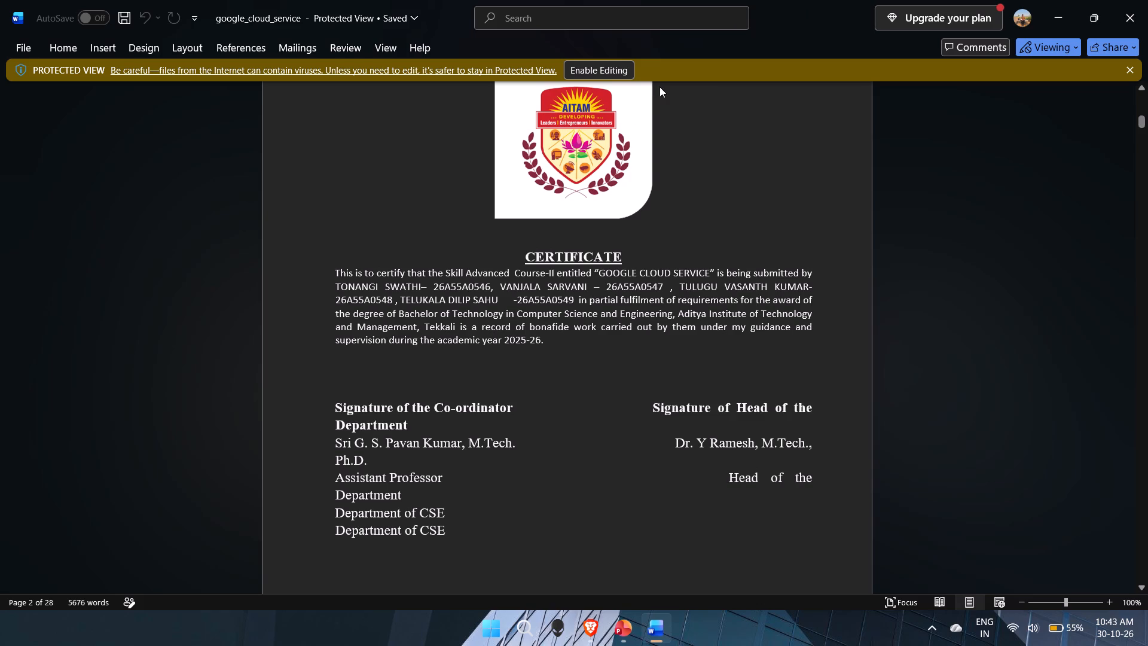
Review the report's cover page and the top of the certificate page again.
scroll(637, 71, "up", 1)
scroll(774, 336, "up", 4)
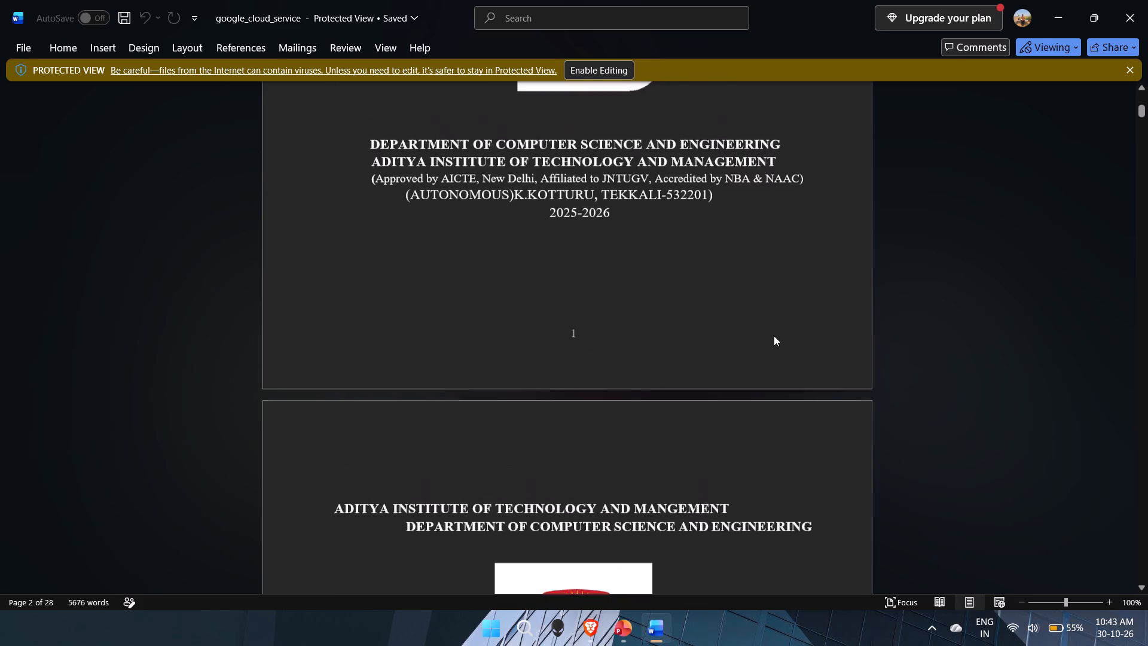
scroll(774, 336, "up", 1)
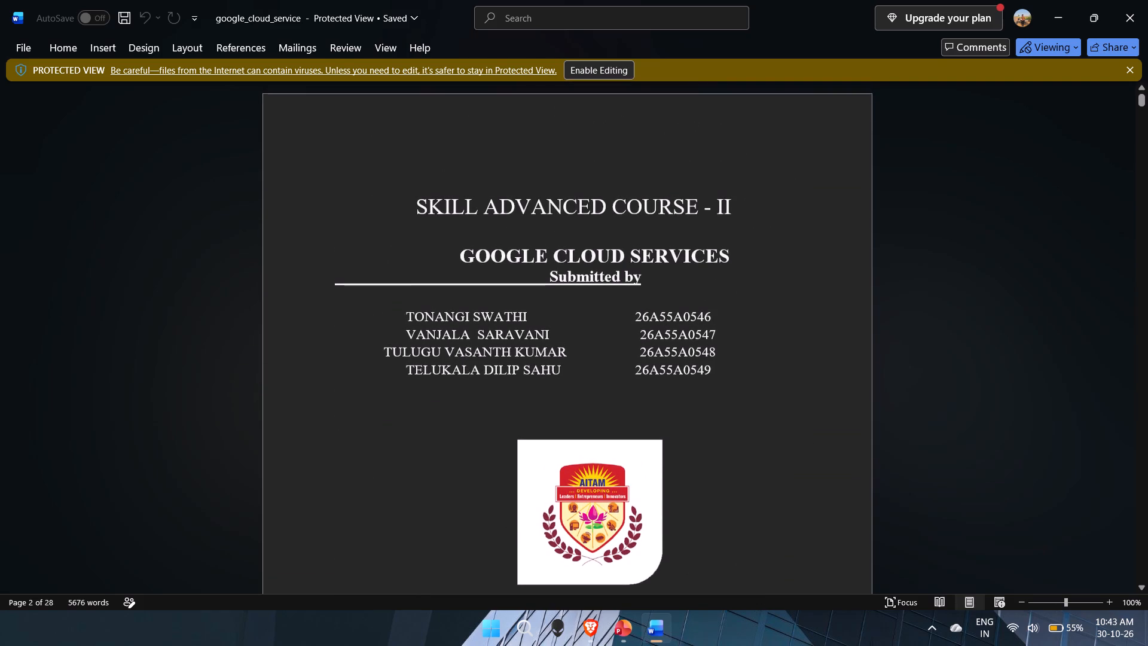
scroll(774, 336, "up", 1)
scroll(774, 336, "down", 1)
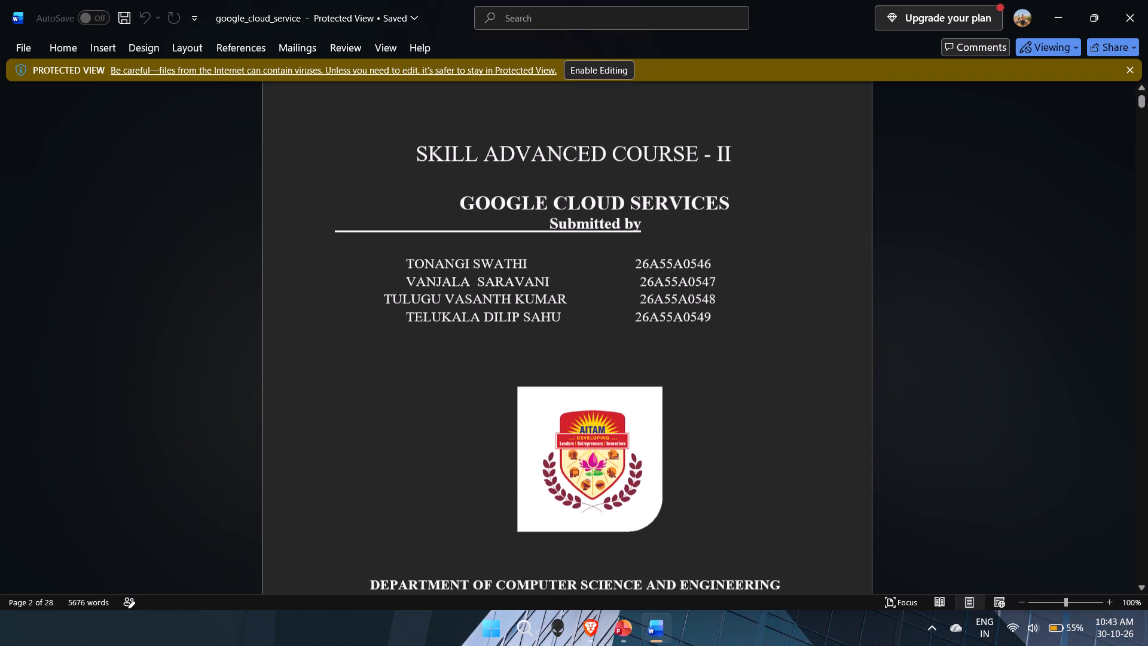
scroll(774, 336, "down", 3)
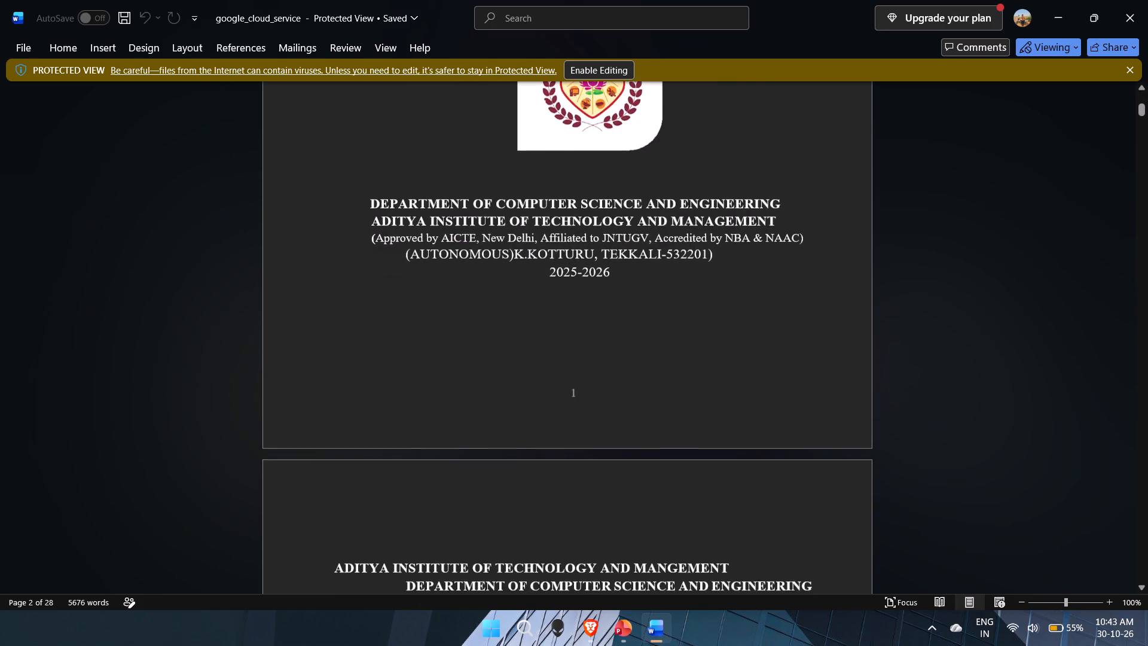
scroll(774, 336, "down", 3)
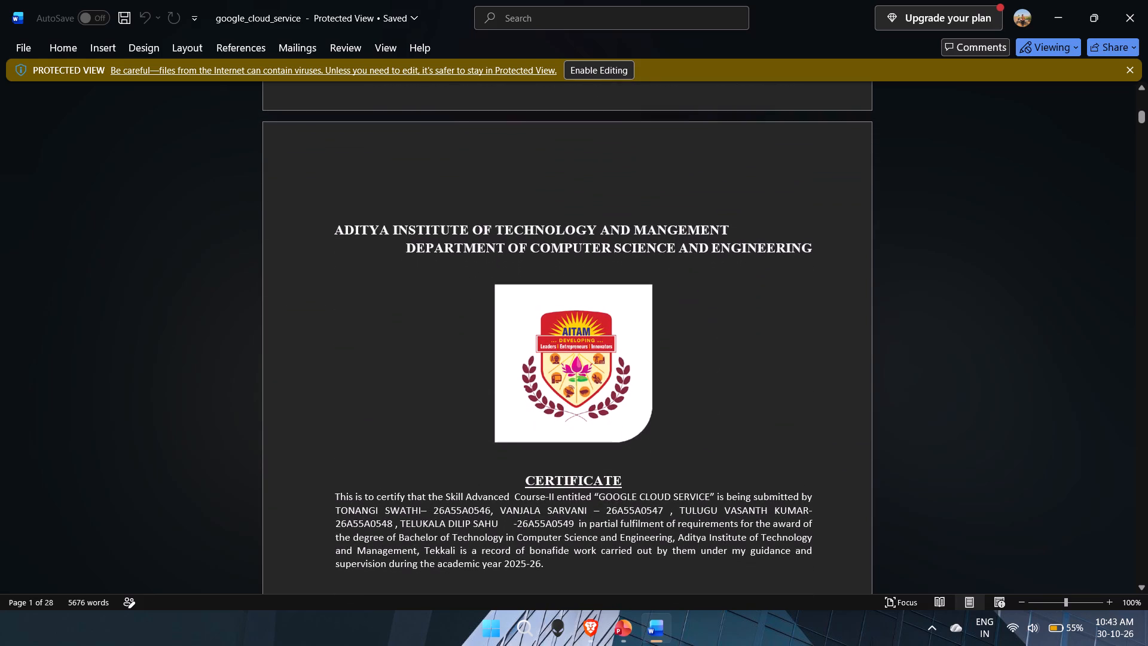
Enable editing for the protected google_cloud_service document.
left_click(594, 65)
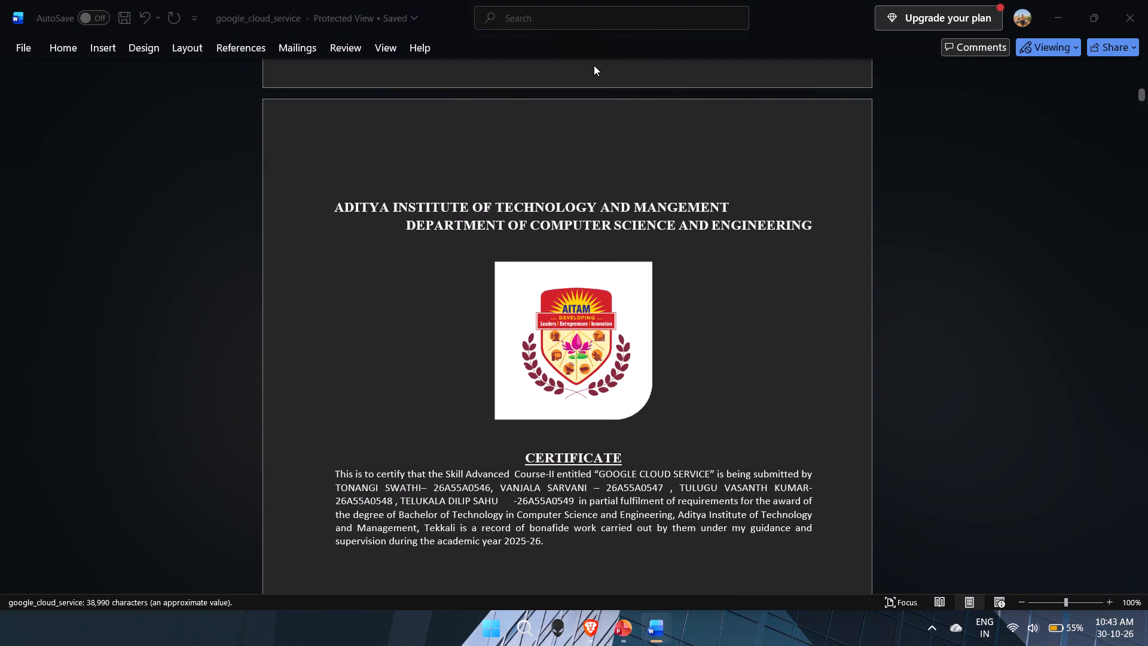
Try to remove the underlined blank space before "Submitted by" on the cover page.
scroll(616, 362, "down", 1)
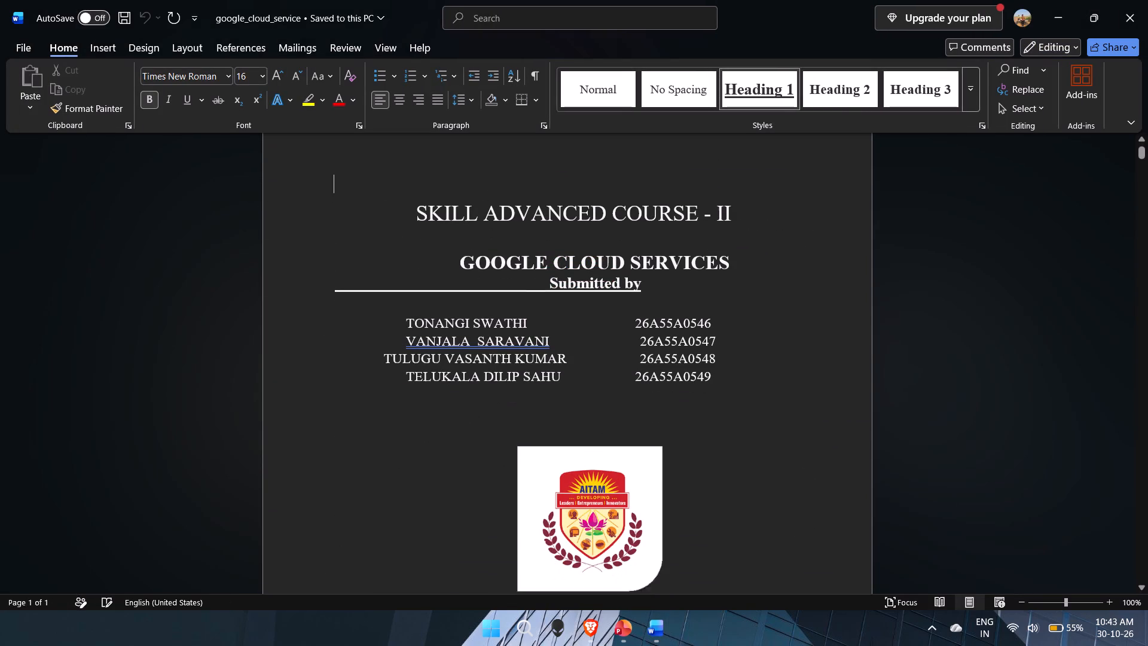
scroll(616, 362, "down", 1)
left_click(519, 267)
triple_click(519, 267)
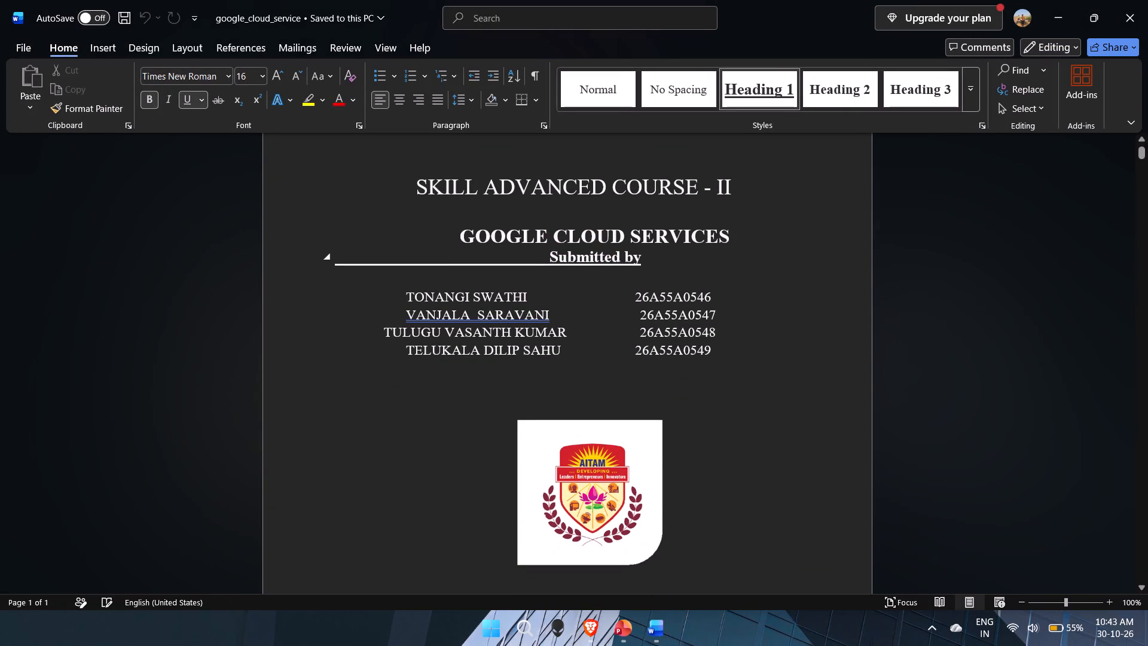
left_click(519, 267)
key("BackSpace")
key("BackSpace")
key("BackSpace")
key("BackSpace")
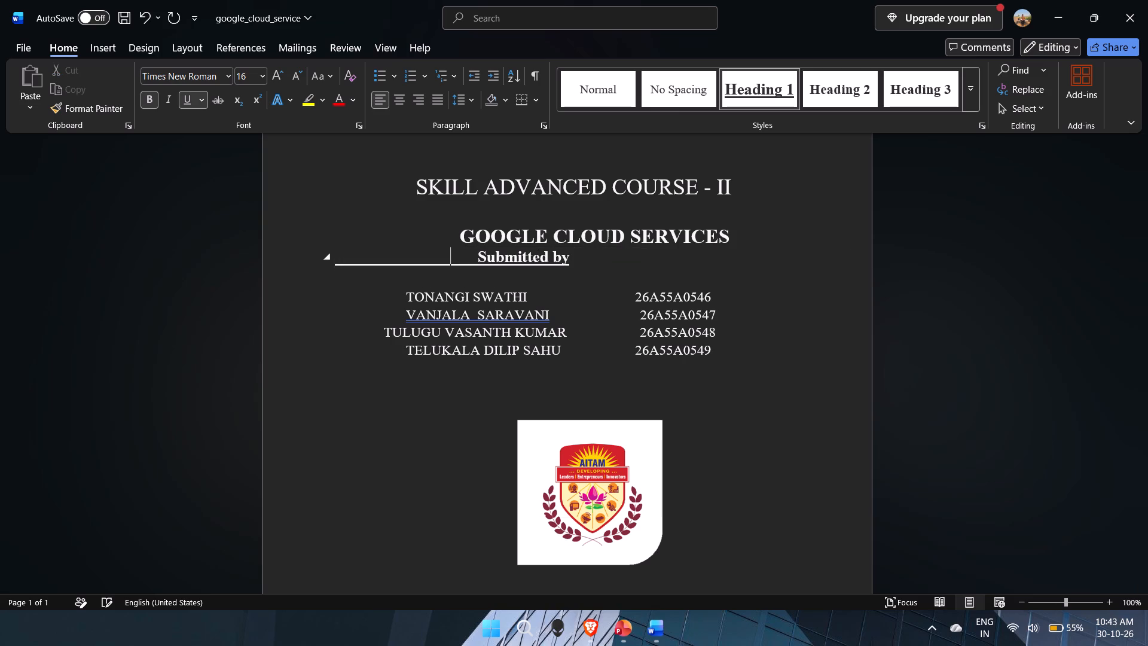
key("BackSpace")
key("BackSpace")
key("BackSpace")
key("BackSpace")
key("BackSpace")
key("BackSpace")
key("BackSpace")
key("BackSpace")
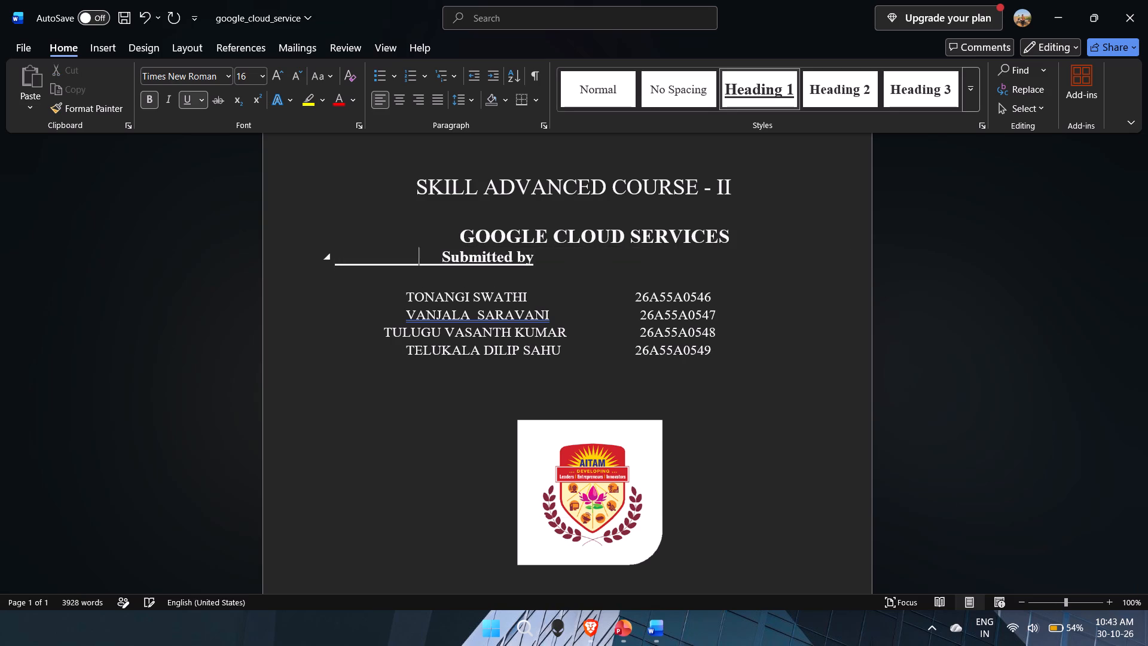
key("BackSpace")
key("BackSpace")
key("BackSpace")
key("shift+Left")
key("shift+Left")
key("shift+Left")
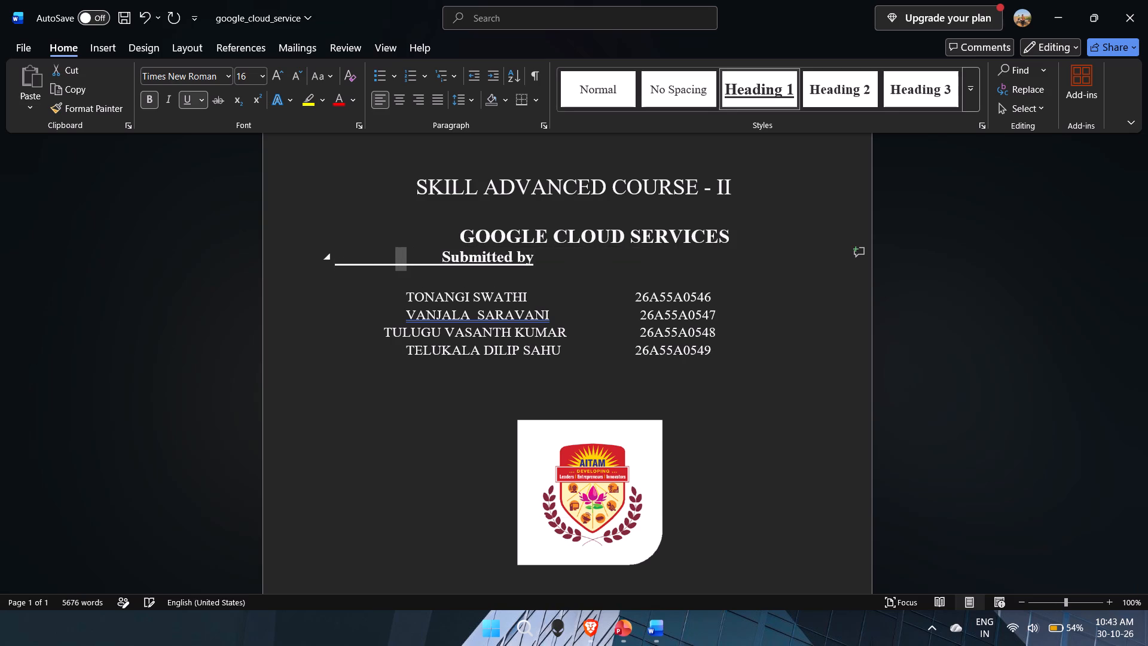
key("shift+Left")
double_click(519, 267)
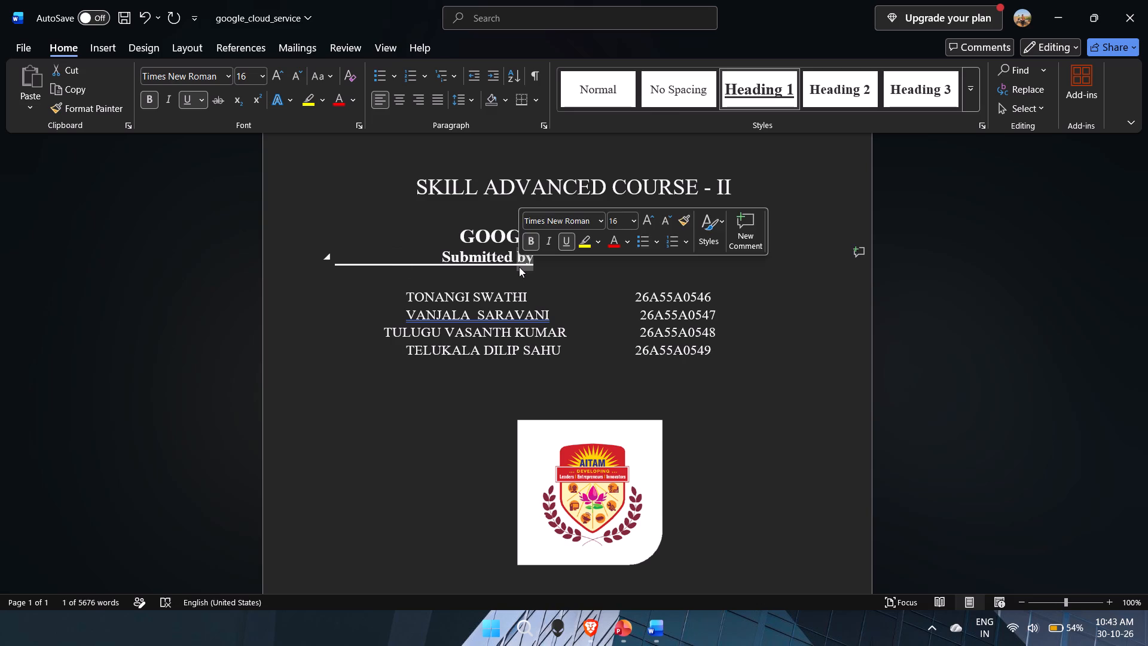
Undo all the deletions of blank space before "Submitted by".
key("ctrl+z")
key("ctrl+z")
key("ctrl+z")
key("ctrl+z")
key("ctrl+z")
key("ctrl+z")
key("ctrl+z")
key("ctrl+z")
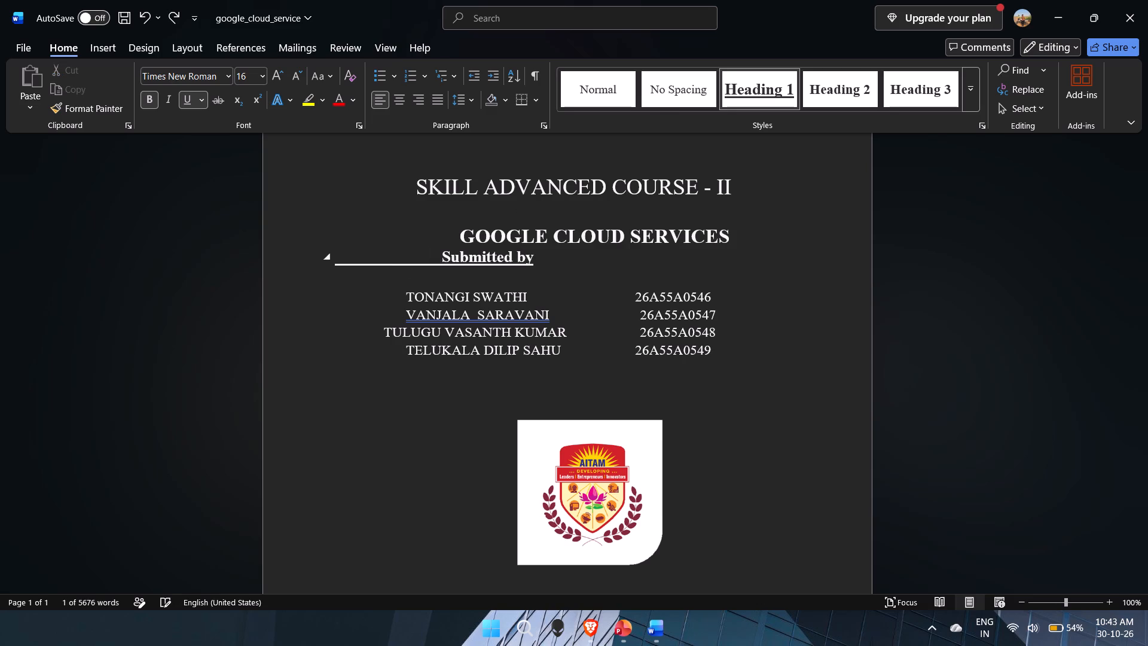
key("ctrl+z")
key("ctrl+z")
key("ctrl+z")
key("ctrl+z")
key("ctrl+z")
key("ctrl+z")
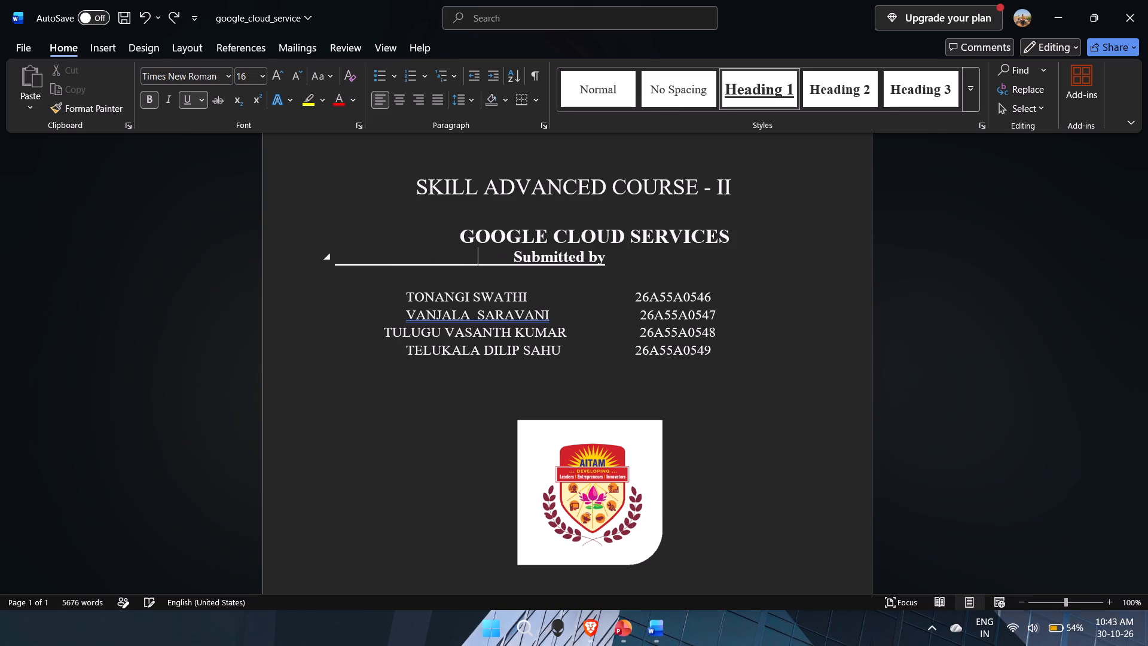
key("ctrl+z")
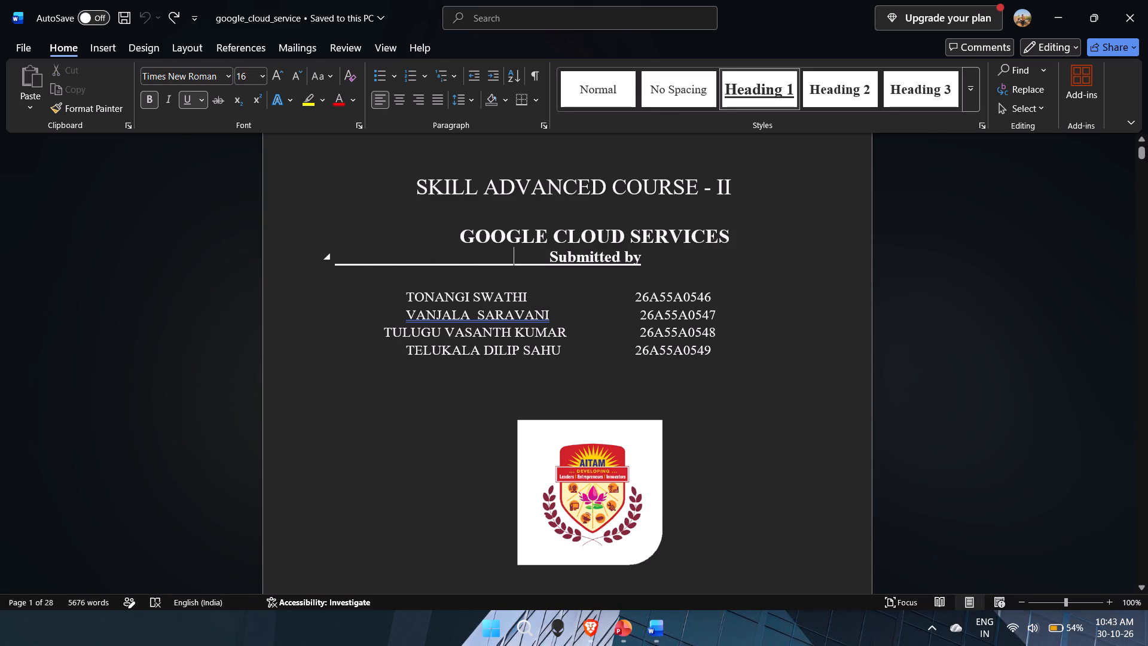
Remove the underline from the entire "Submitted by" line on the cover page, including its leading blank space.
triple_click(625, 260)
left_click(625, 260)
double_click(625, 260)
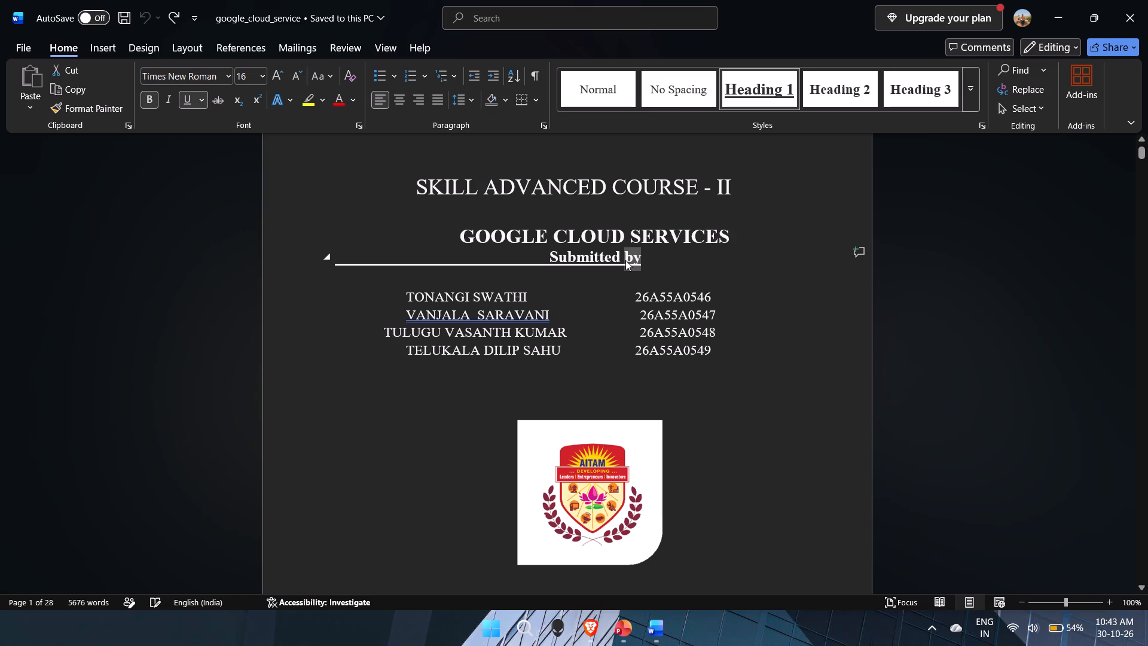
double_click(625, 260)
left_click(625, 260)
triple_click(625, 260)
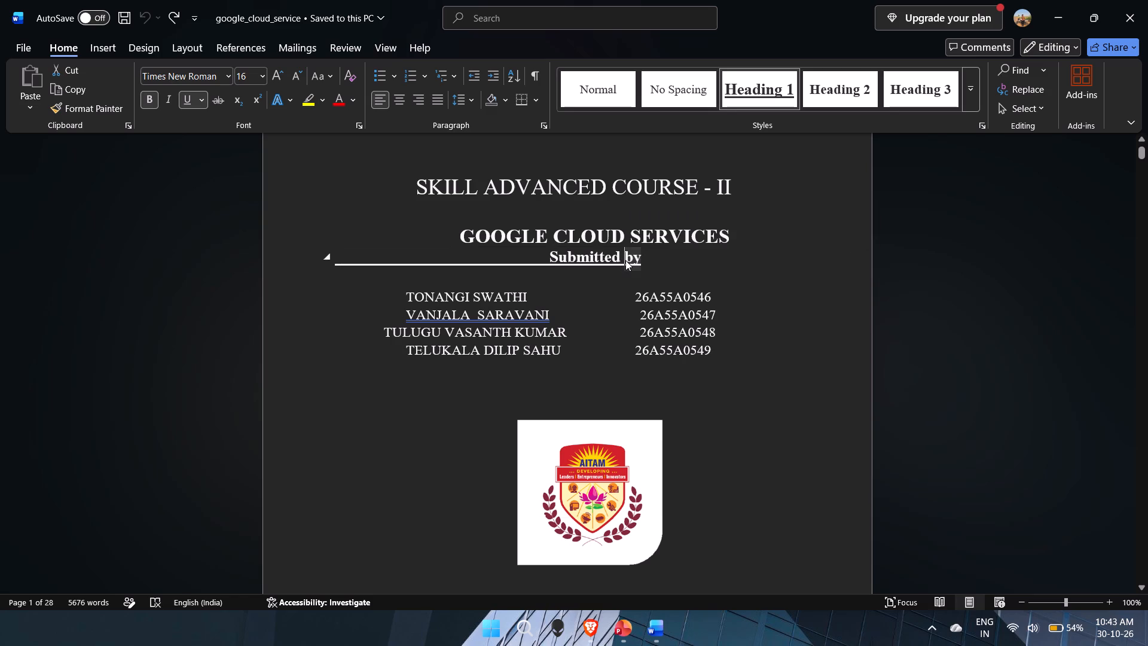
triple_click(625, 260)
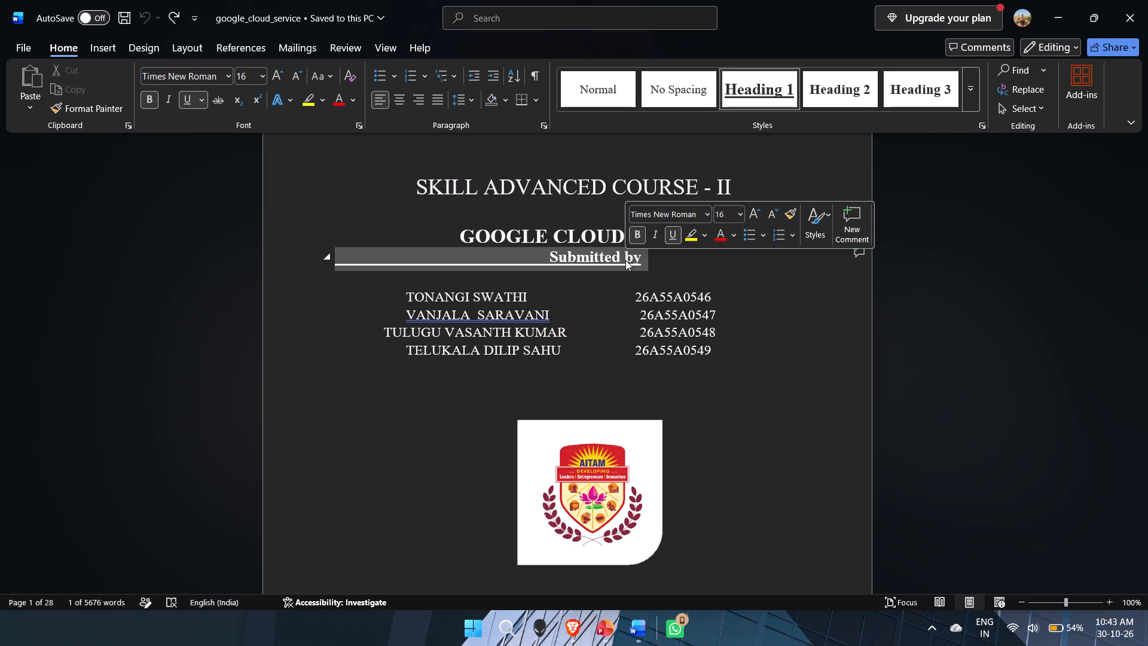
left_click(182, 100)
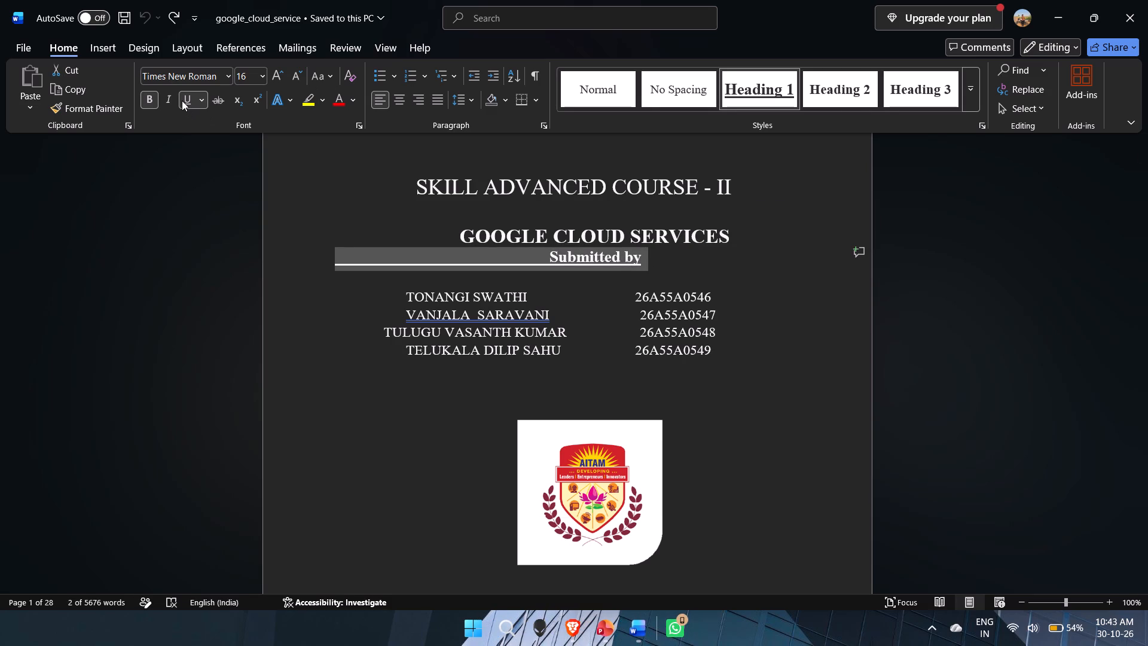
left_click(727, 491)
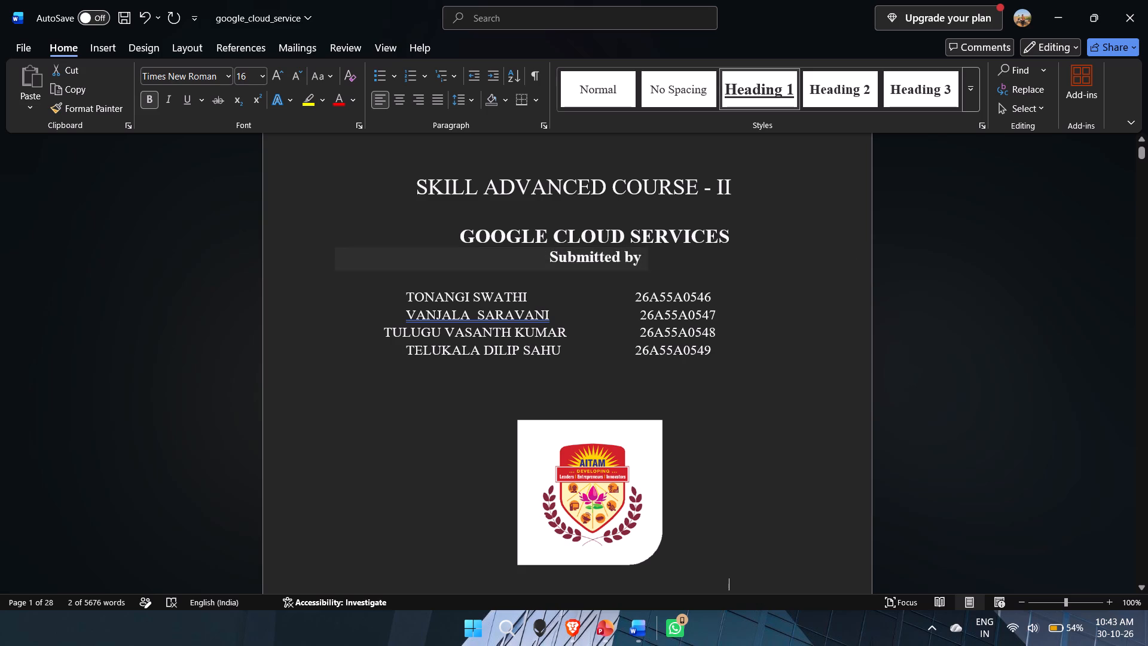
Indent the institute name line at the top of the certificate page so it sits roughly centred above the logo.
scroll(727, 491, "down", 6)
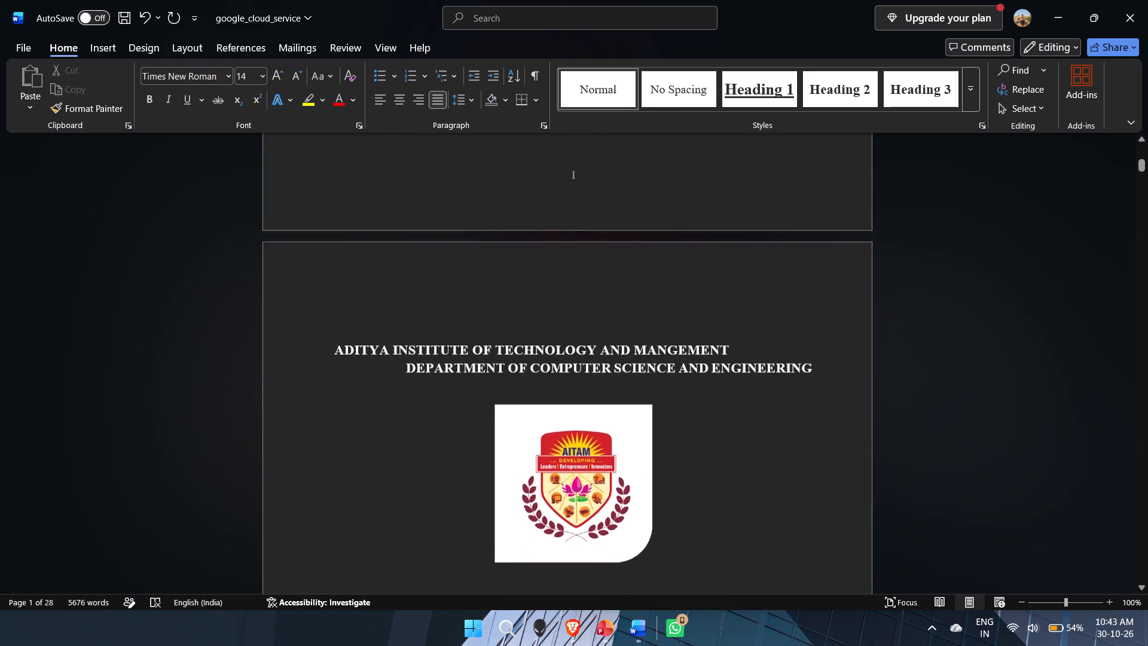
left_click(336, 347)
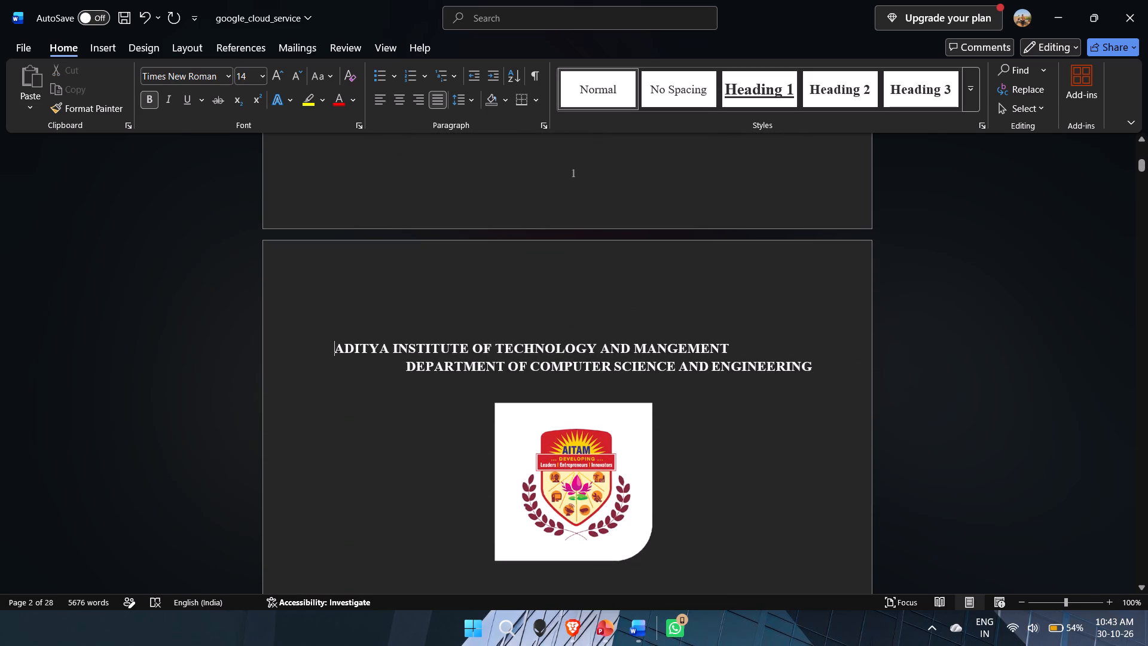
key("Tab")
key("Tab")
key("Tab")
key("Tab")
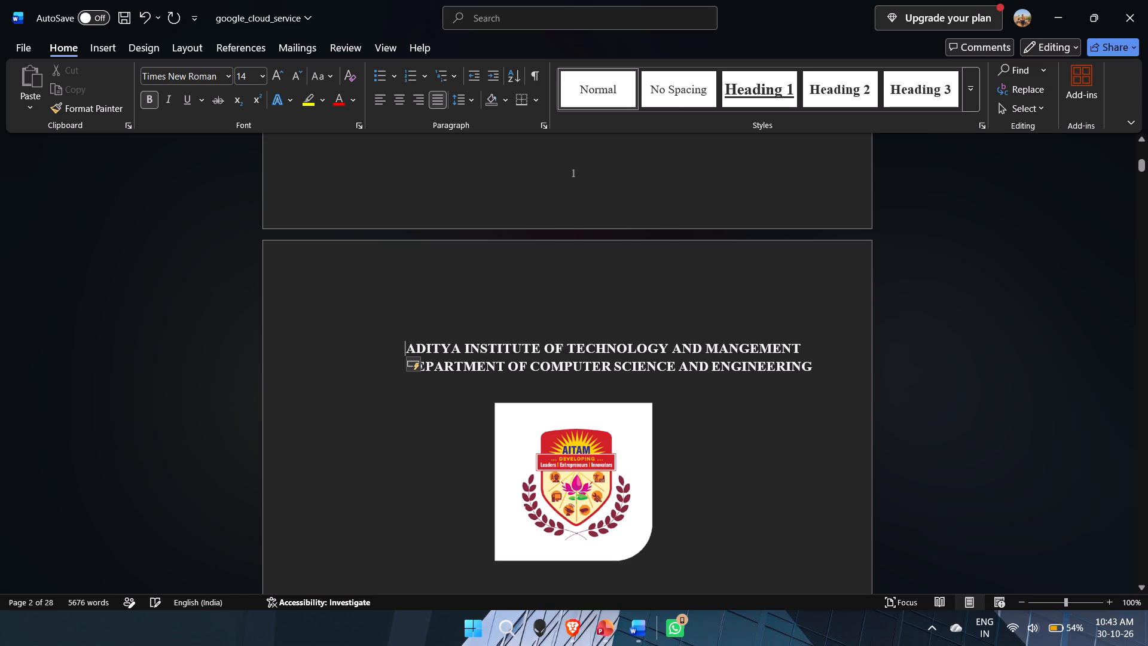
key("BackSpace")
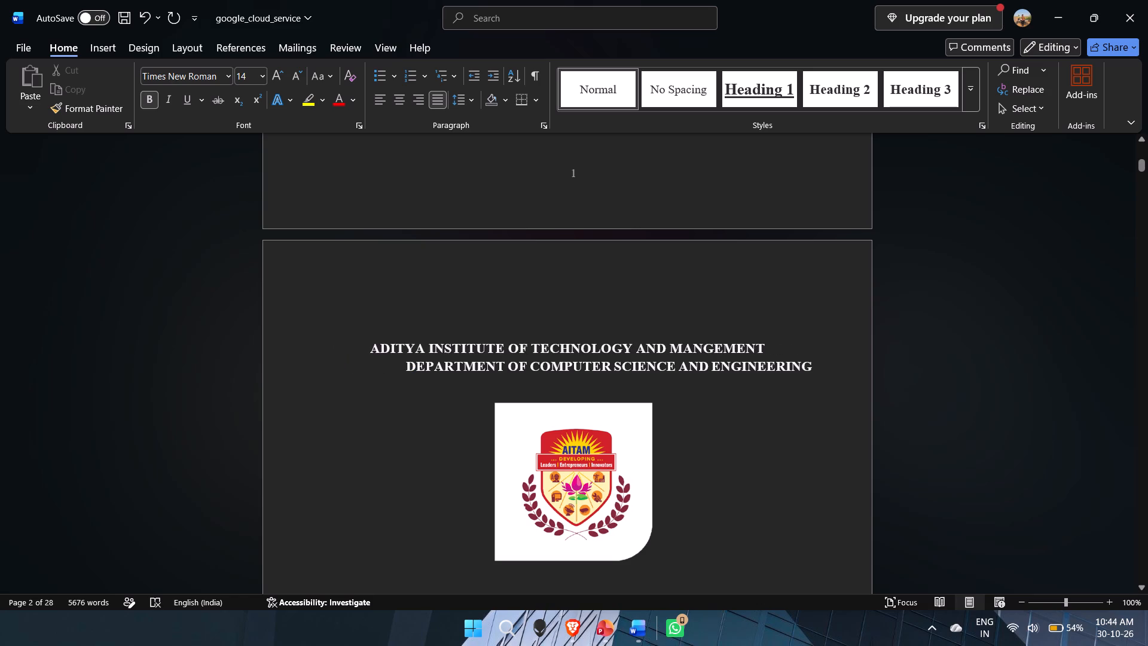
Reduce the space before the department line on the certificate page so it sits centred beneath the institute name.
left_click(407, 367)
key("BackSpace")
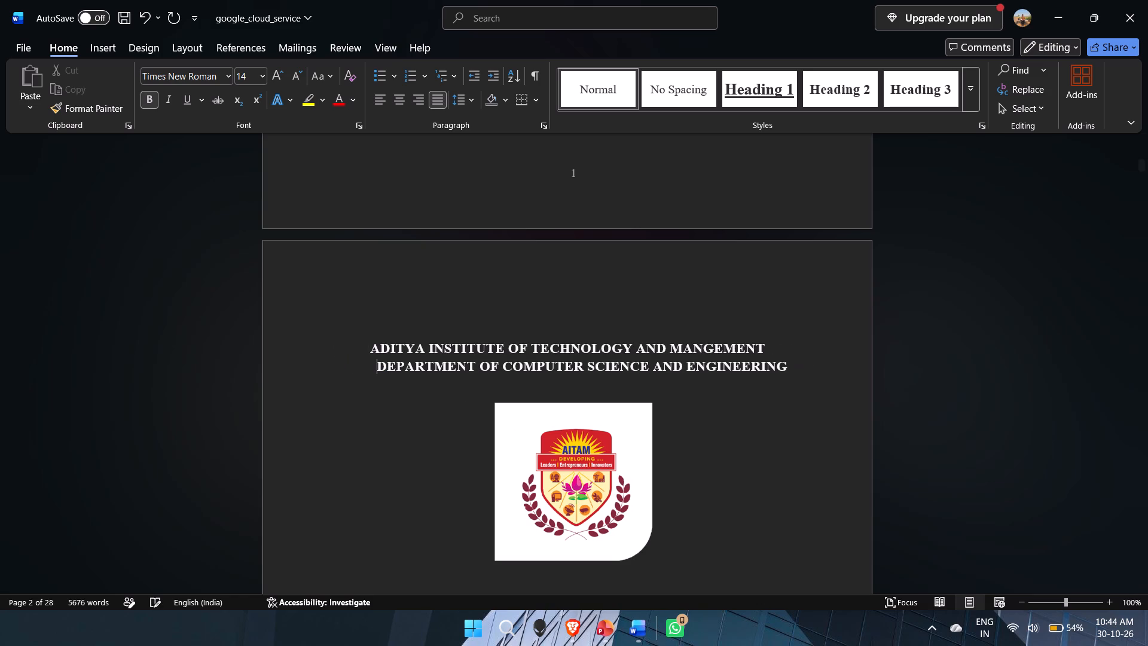
Remove the extra leading spaces before "DEPARTMENT OF COMPUTER SCIENCE AND ENGINEERING" at the top of the certificate page.
key("BackSpace")
key("BackSpace")
key("BackSpace")
key("BackSpace")
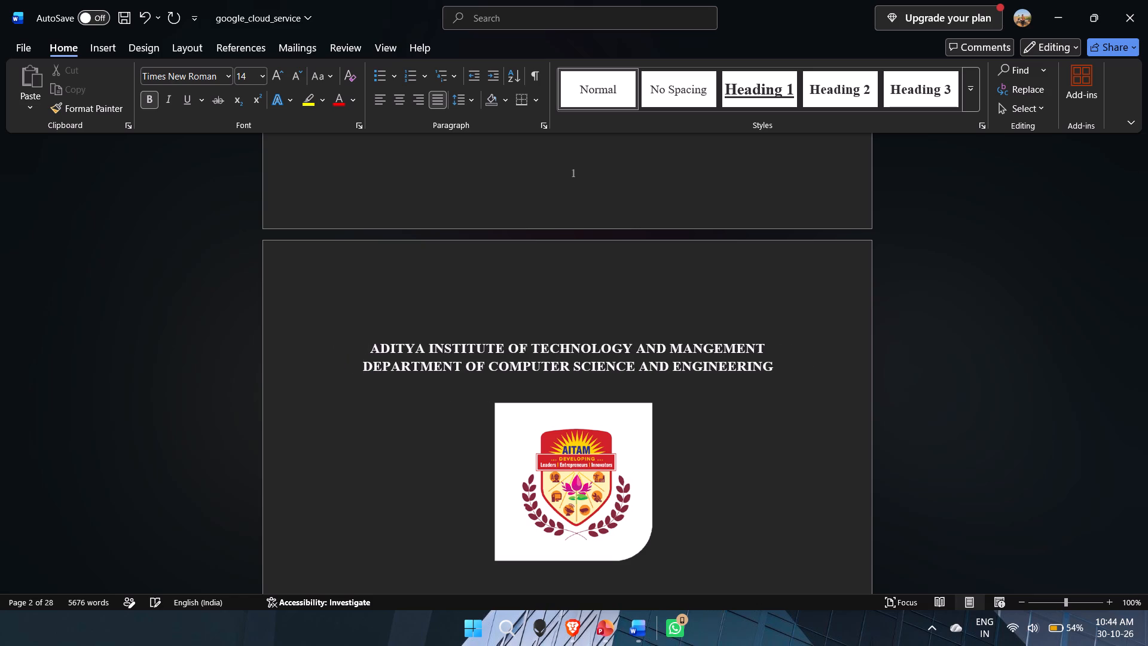
key("BackSpace")
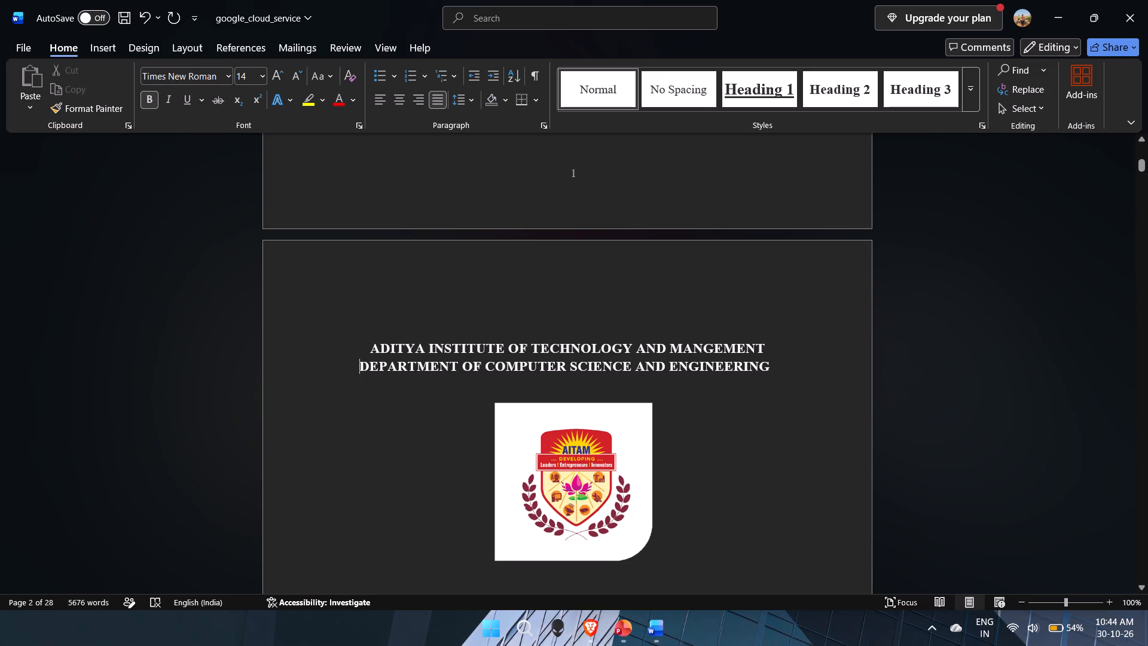
Adjust the spaces before "Signature of Head of the Department" below the certificate text so the whole heading fits on one line.
scroll(729, 502, "down", 1)
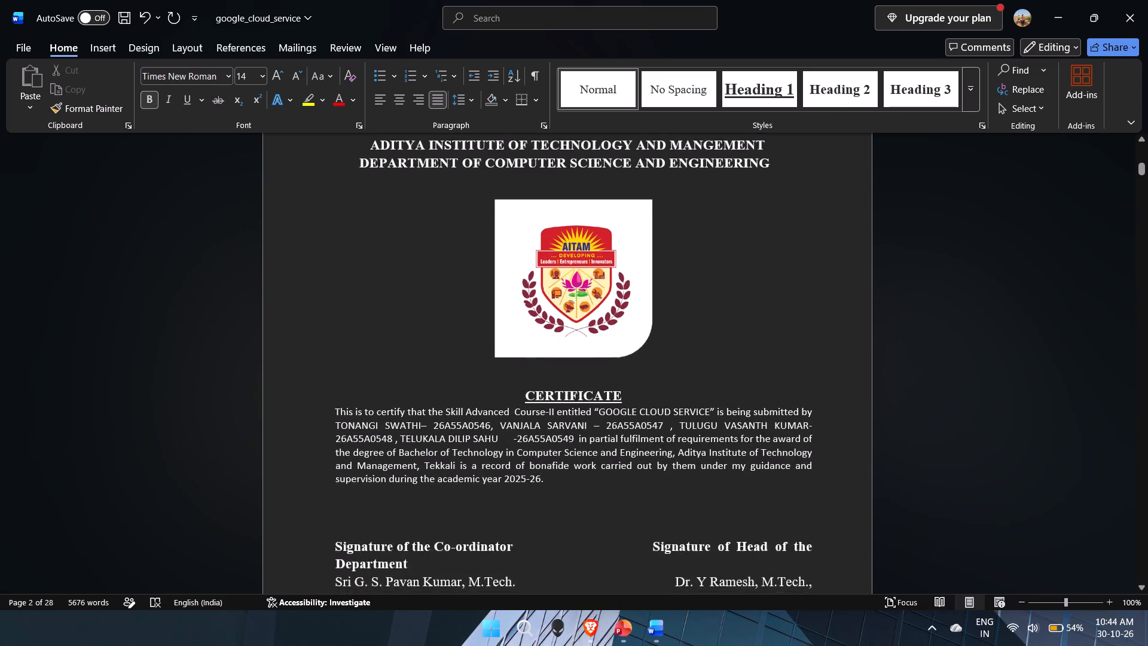
scroll(729, 502, "down", 2)
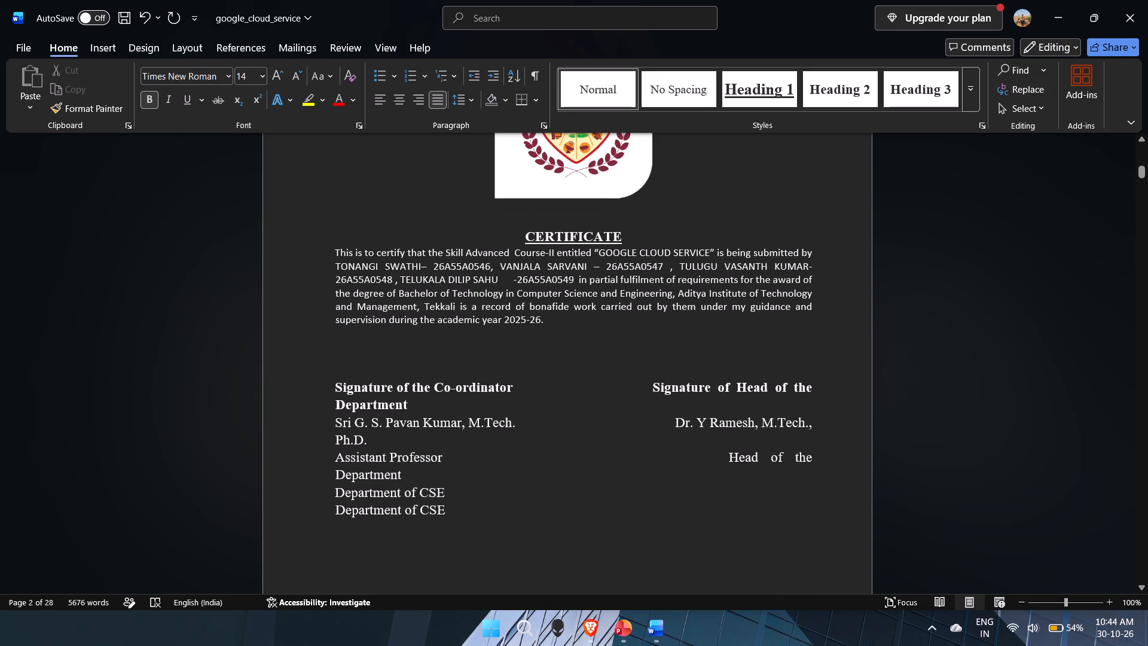
left_click(649, 390)
key("Right")
key("BackSpace")
key("BackSpace")
key("BackSpace")
key("BackSpace")
key("BackSpace")
key("BackSpace")
key("BackSpace")
key("BackSpace")
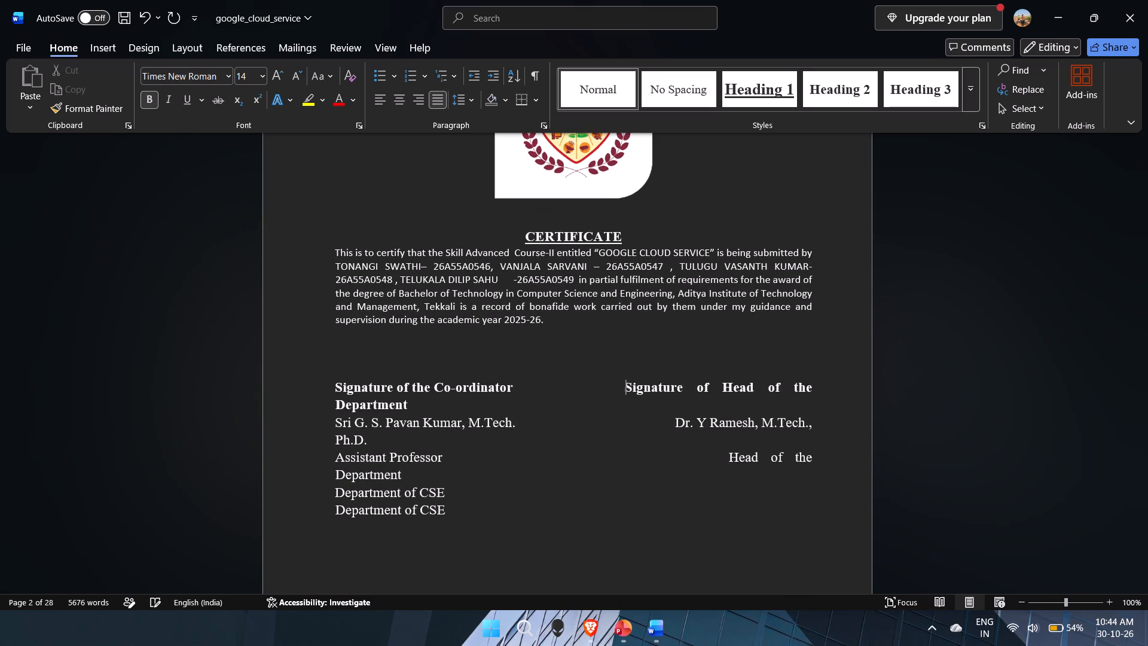
key("BackSpace")
key("BackSpace")
key("BackSpace")
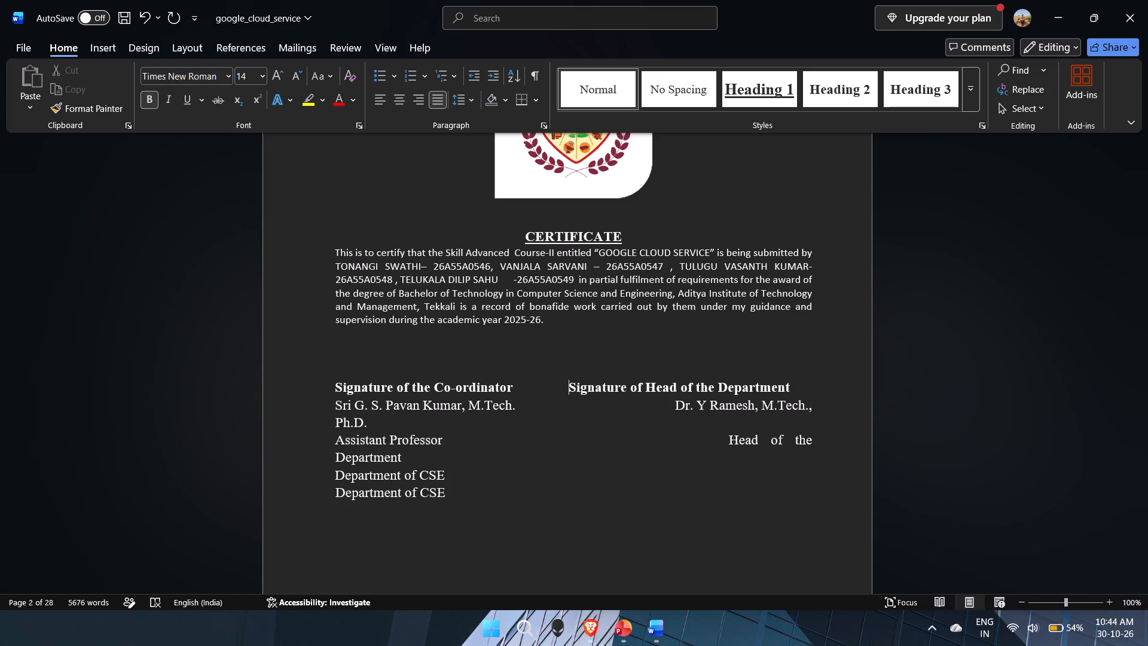
key("space")
key("space")
key("space")
key("space")
key("space")
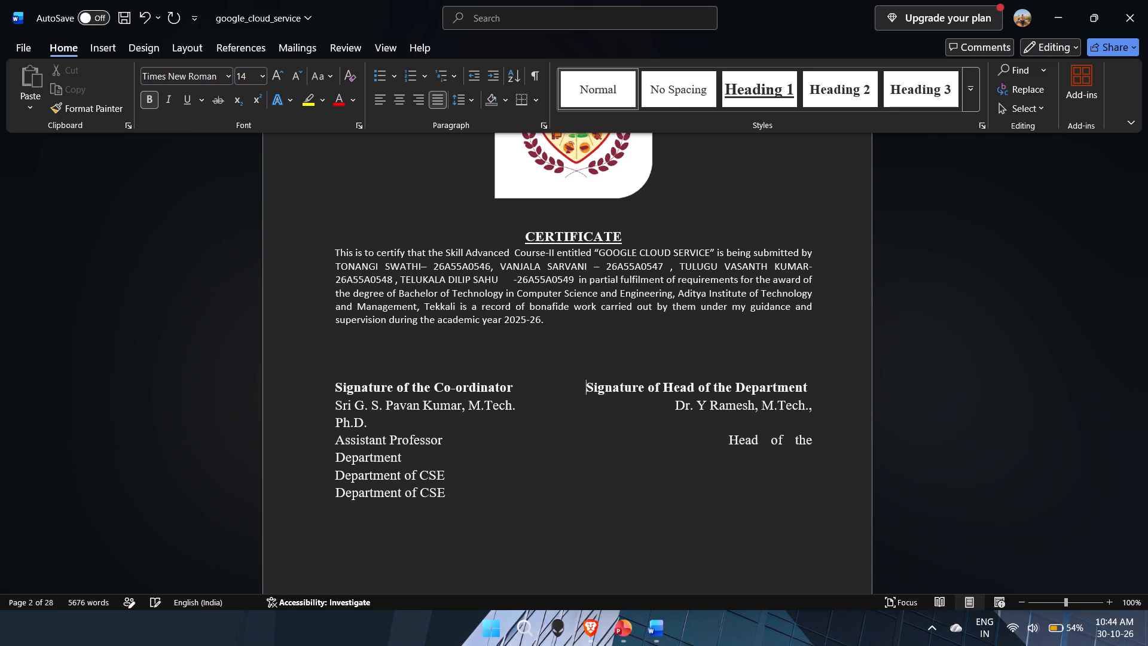
key("space")
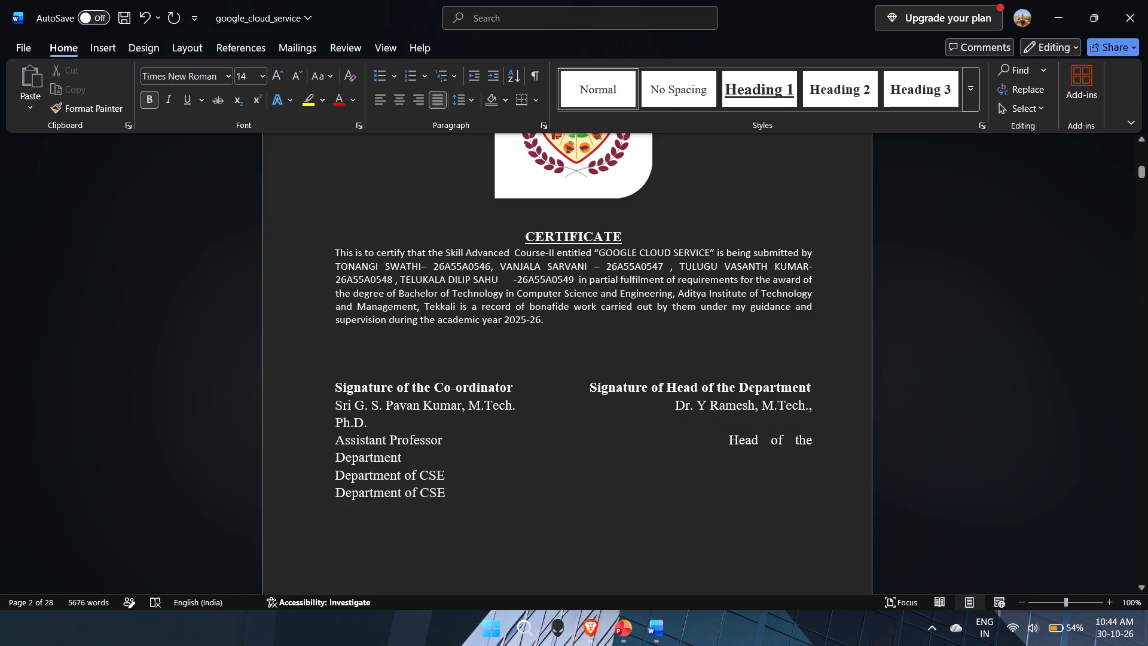
Delete spaces before the department head's name so the name and its M.Tech., Ph.D. titles fit on one line.
left_click(674, 406)
key("BackSpace")
key("BackSpace")
key("BackSpace")
key("BackSpace")
key("BackSpace")
key("BackSpace")
key("BackSpace")
key("BackSpace")
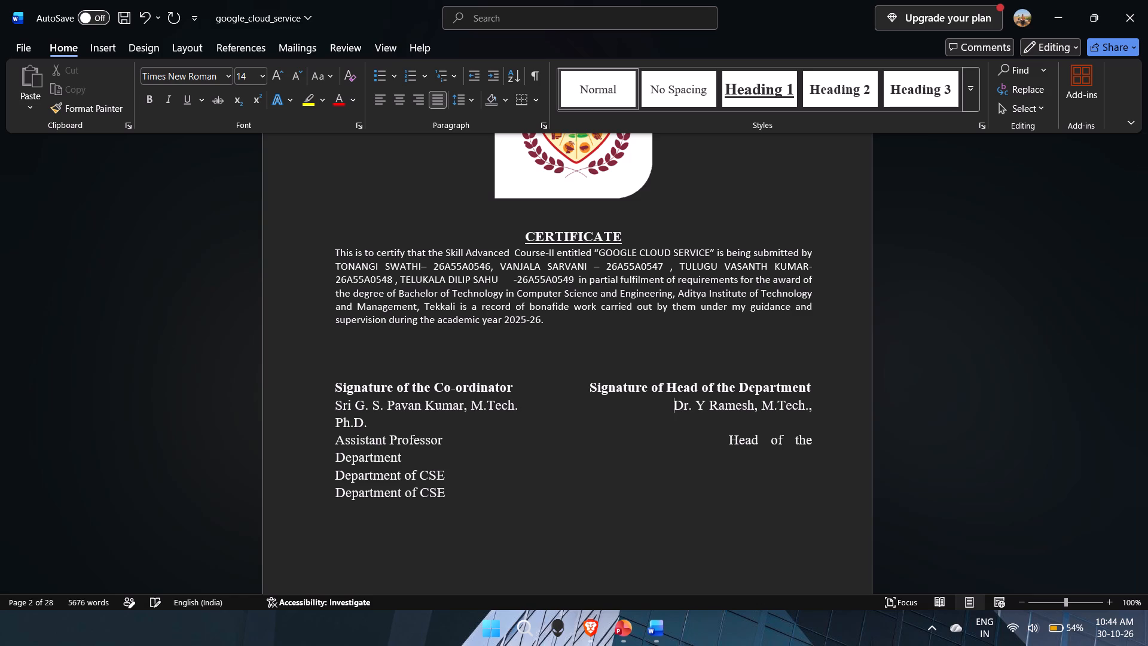
key("BackSpace")
key("shift+Left")
key("shift+Left")
key("shift+Left")
key("shift+Left")
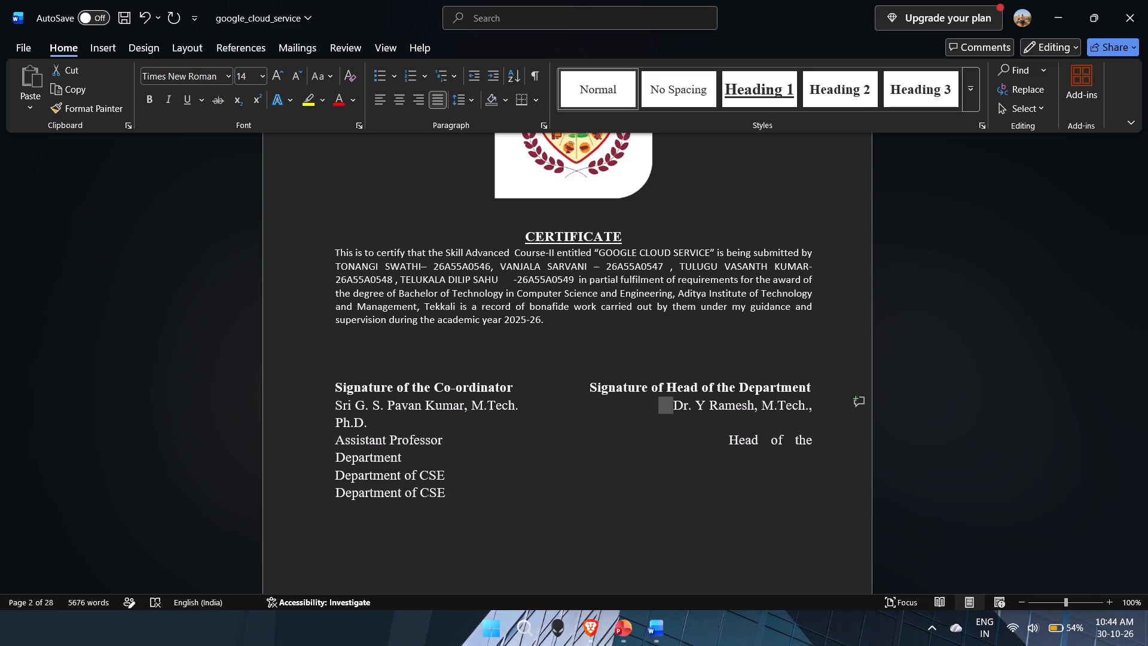
key("shift+Left")
key("shift+Left")
key("BackSpace")
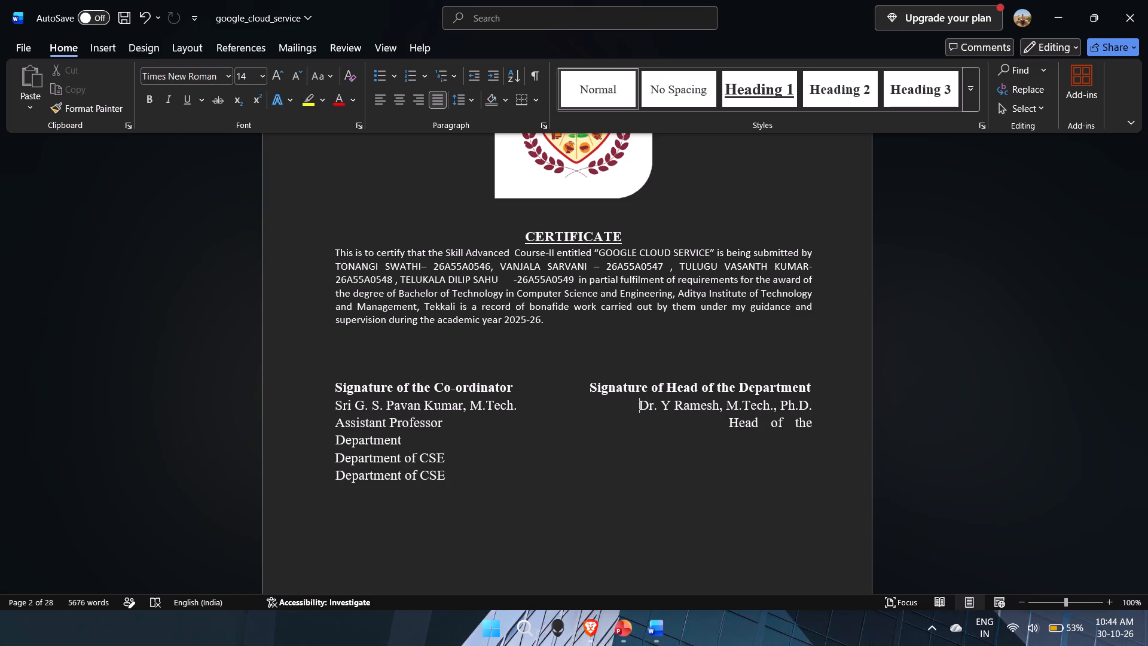
key("shift+Left")
key("shift+Left")
key("shift+Left")
key("shift+Left")
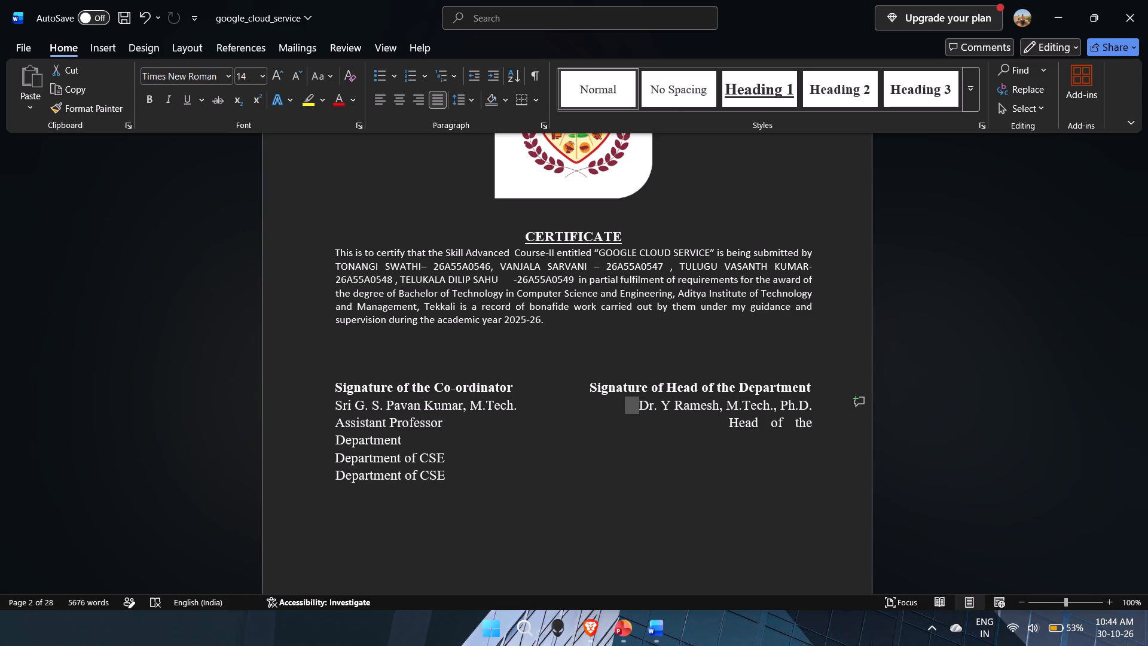
key("BackSpace")
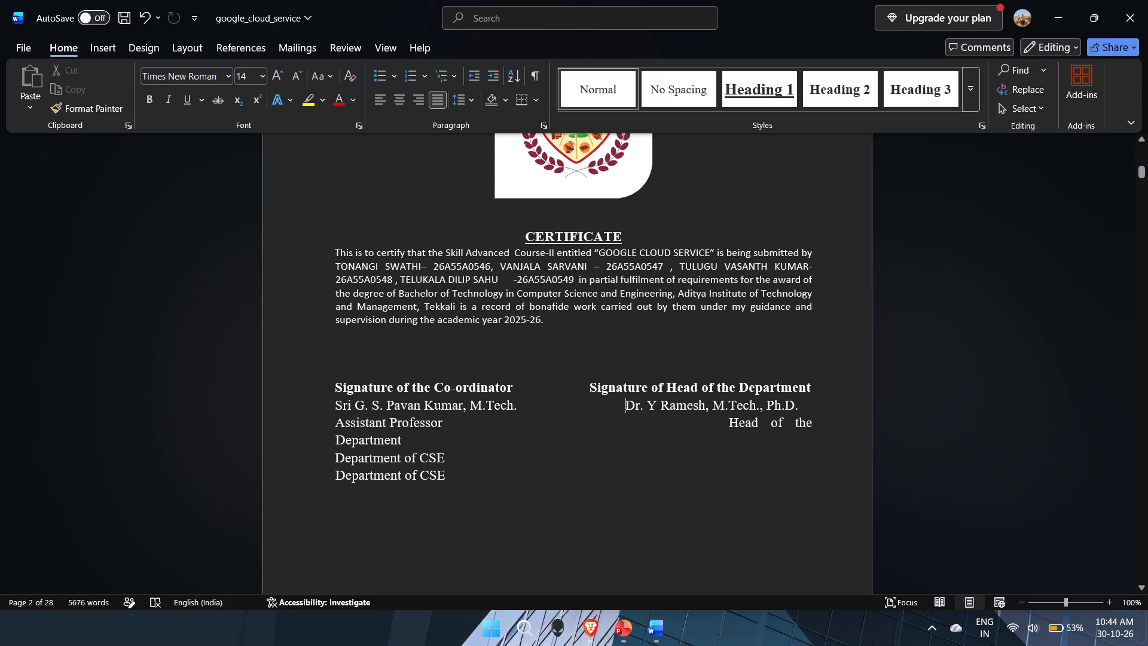
Delete the extra spaces before "Head of the Department" so it fits on the Assistant Professor line, roughly under the department head's name.
left_click(729, 424)
key("BackSpace")
key("BackSpace")
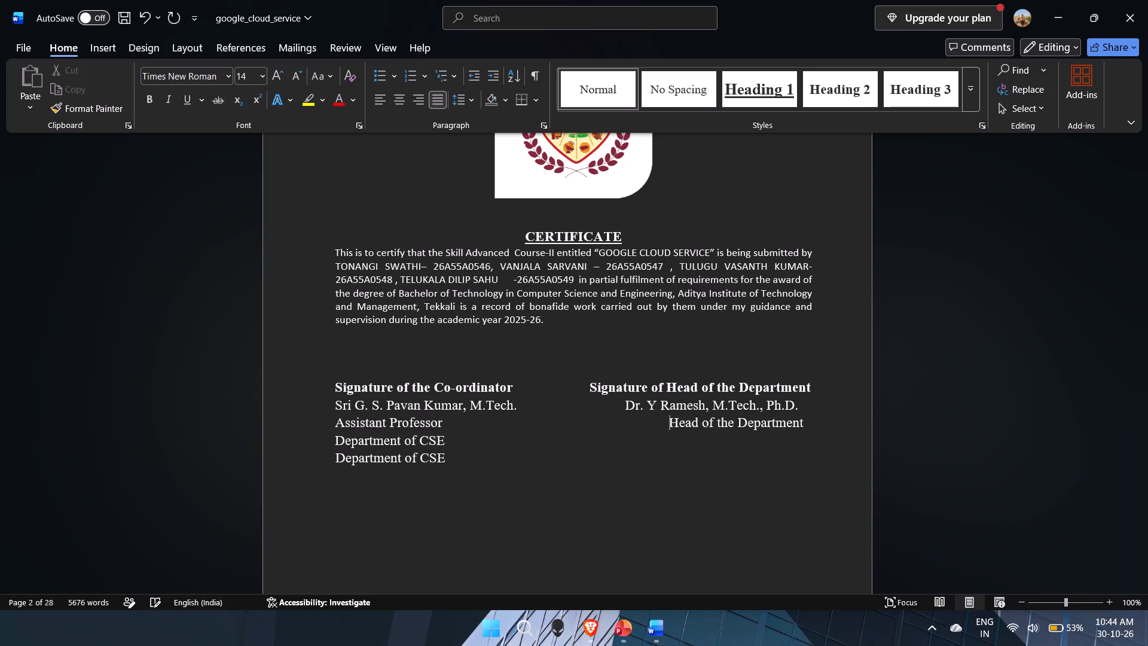
key("BackSpace")
key("BackSpace")
key("BackSpace")
key("BackSpace")
key("BackSpace")
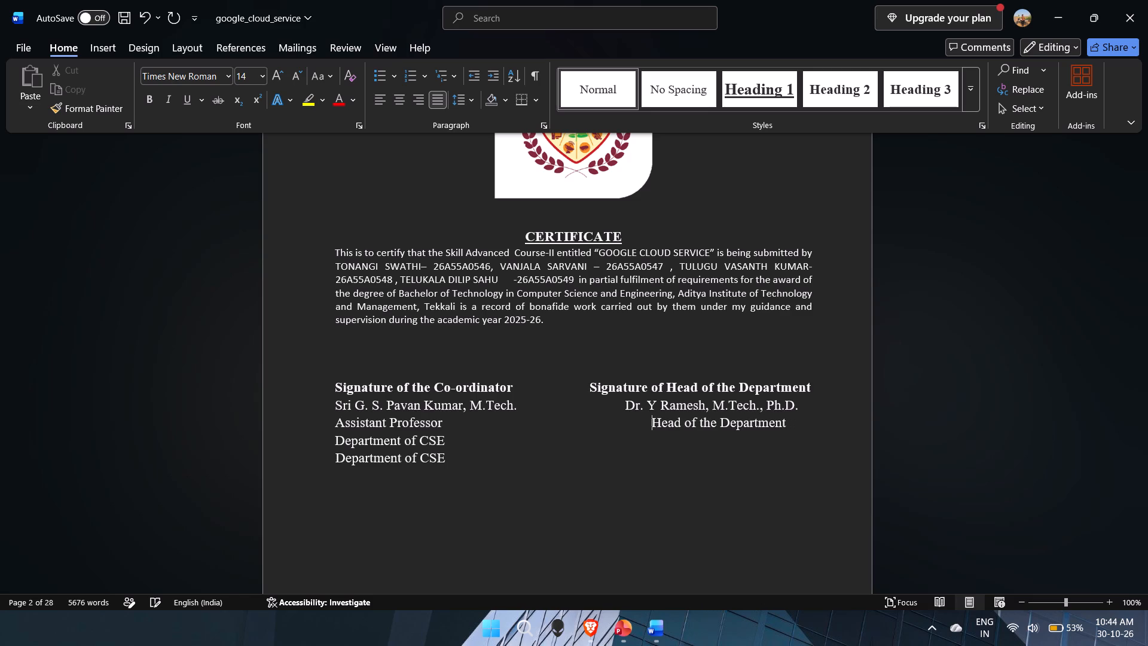
key("BackSpace")
key("BackSpace")
key("BackSpace")
key("BackSpace")
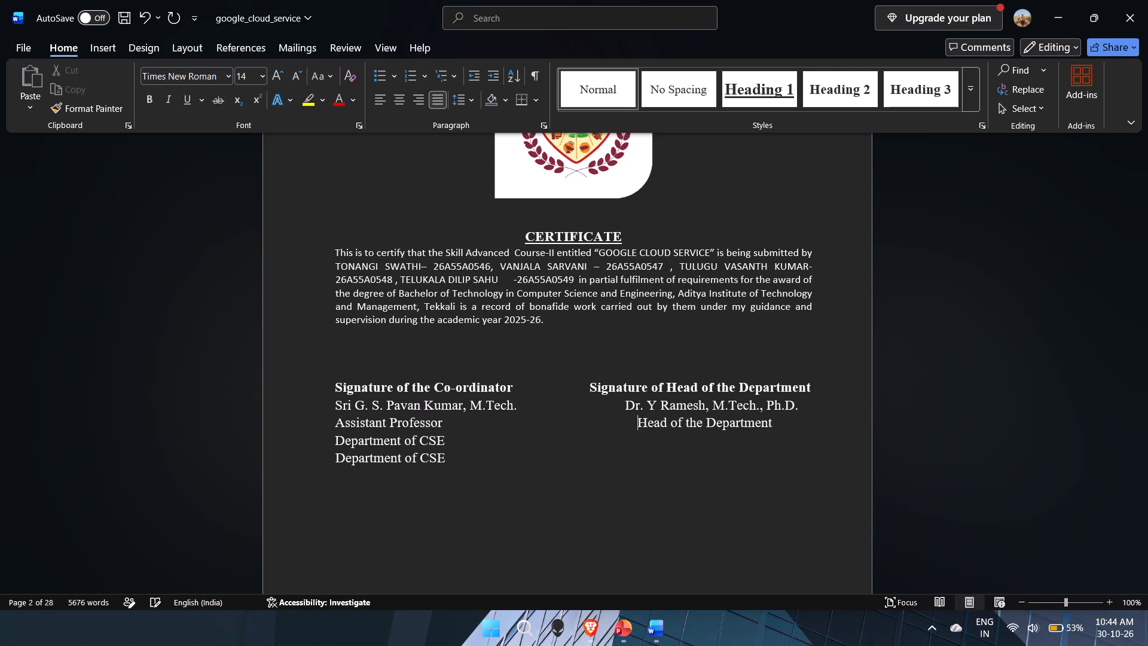
key("BackSpace")
key("BackSpace")
key("BackSpace")
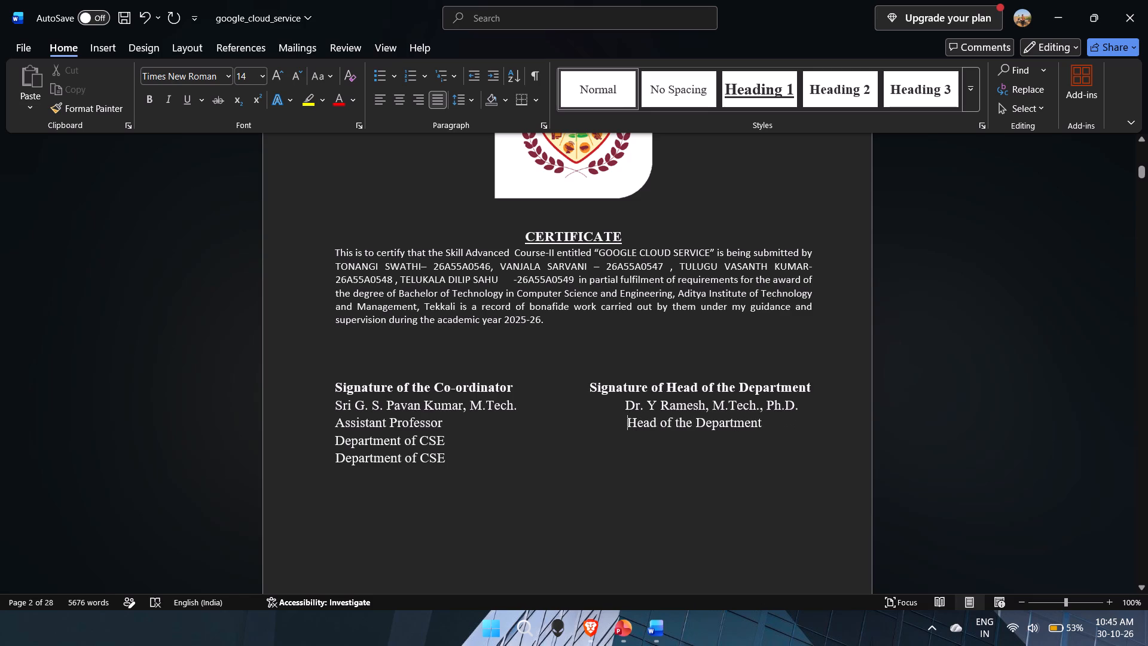
Bring the second "Department of CSE" up beside the first by deleting the spaces before it, aligning it under "Head of the Department".
left_click(335, 455)
key("BackSpace")
key("BackSpace")
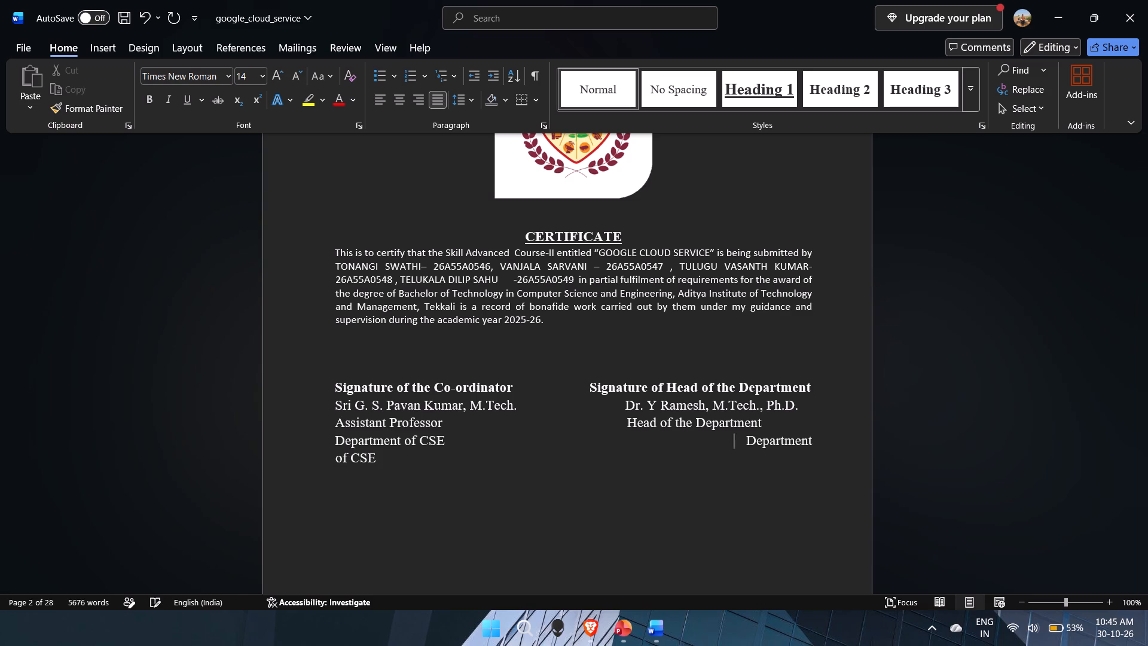
key("BackSpace")
key("BackSpace")
key("BackSpace")
key("BackSpace")
key("BackSpace")
key("BackSpace")
key("BackSpace")
key("BackSpace")
key("BackSpace")
key("BackSpace")
key("BackSpace")
key("BackSpace")
key("BackSpace")
key("BackSpace")
key("BackSpace")
key("BackSpace")
key("BackSpace")
key("BackSpace")
key("BackSpace")
key("BackSpace")
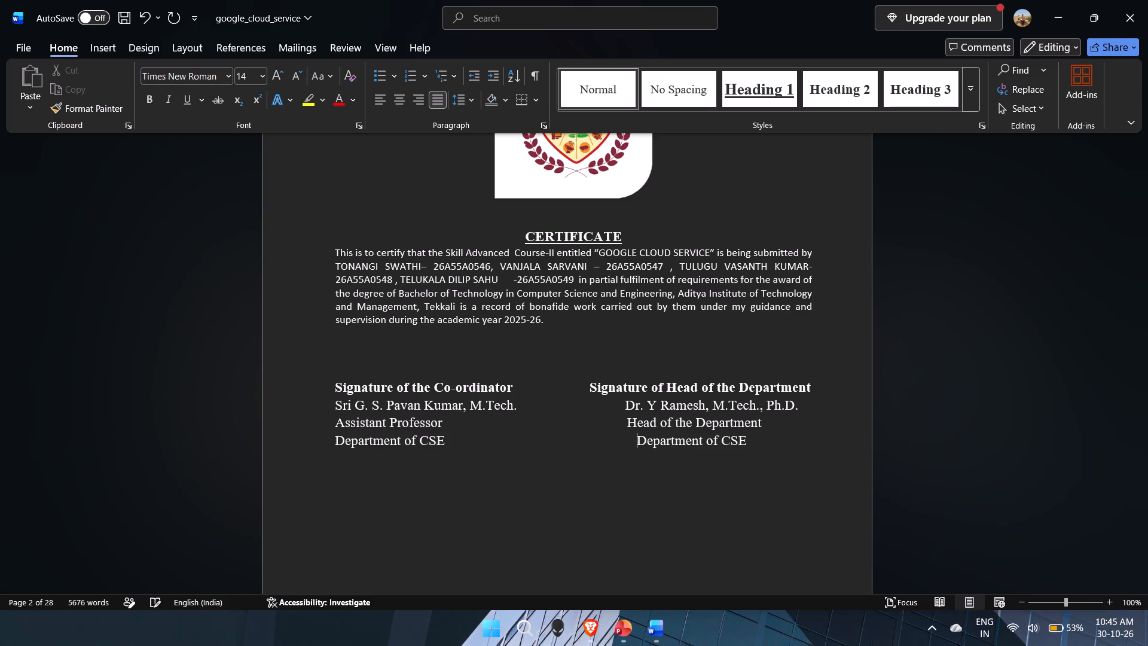
key("BackSpace")
key("BackSpace")
key("BackSpace")
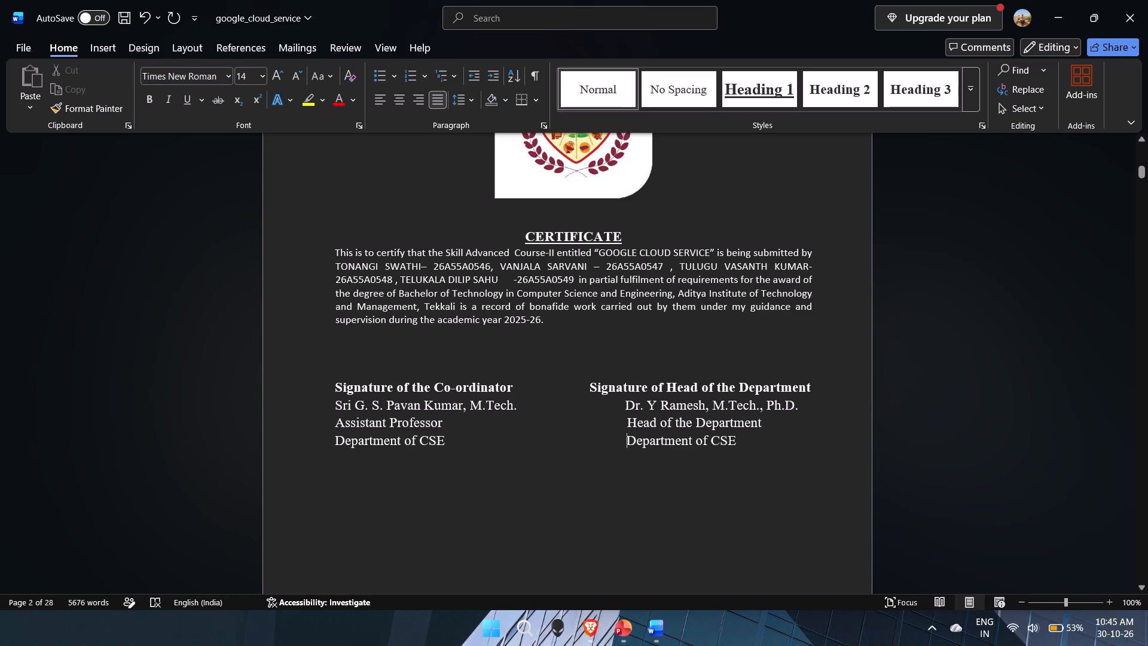
Remove the spaces before the department head's name so it starts flush with "Signature of Head of the Department" above.
left_click(622, 406)
key("Right")
key("BackSpace")
key("BackSpace")
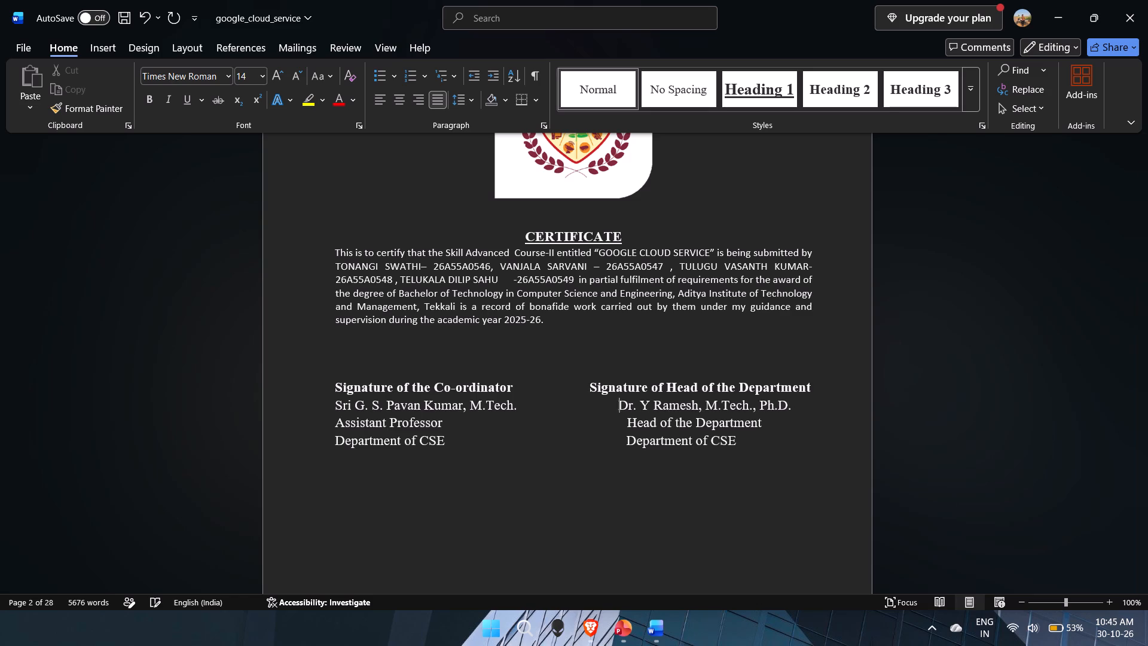
key("BackSpace")
key("BackSpace")
key("BackSpace")
key("BackSpace")
key("BackSpace")
key("BackSpace")
key("BackSpace")
key("BackSpace")
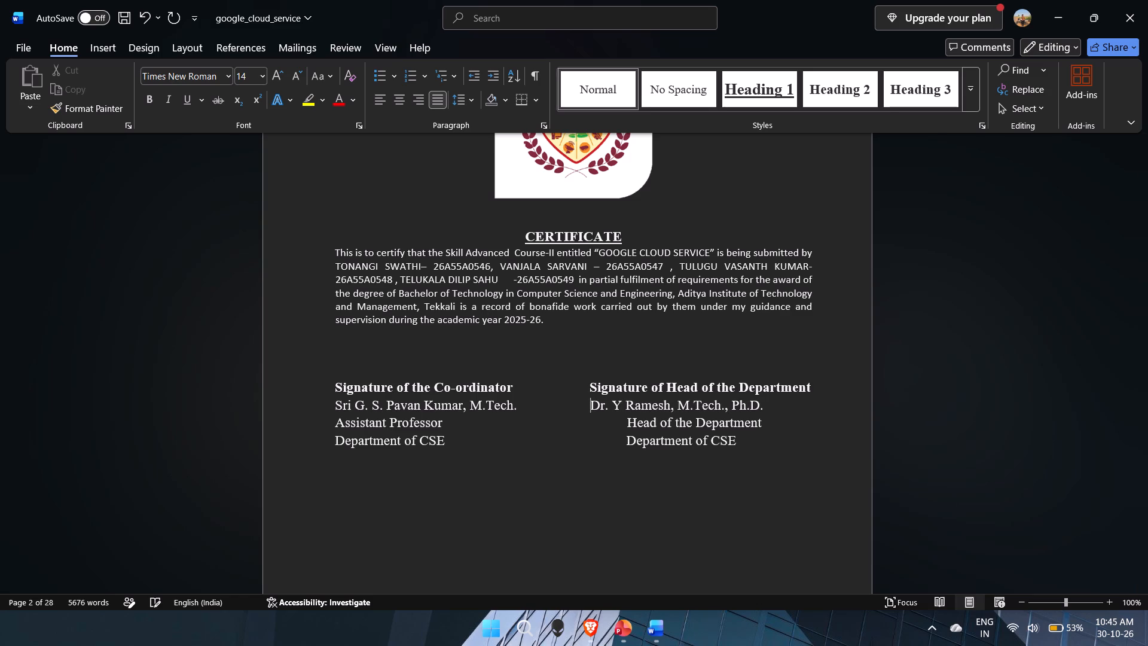
Delete the spaces before "Head of the Department" so it lines up under the start of the department head's name.
key("Down")
key("Right")
key("Right")
key("Right")
key("Right")
key("Right")
key("Right")
key("Right")
key("Right")
key("Right")
key("Right")
key("Right")
key("shift+Left")
key("shift+Left")
key("shift+Left")
key("shift+Left")
key("shift+Left")
key("shift+Left")
key("shift+Left")
key("shift+Left")
key("shift+Left")
key("shift+Left")
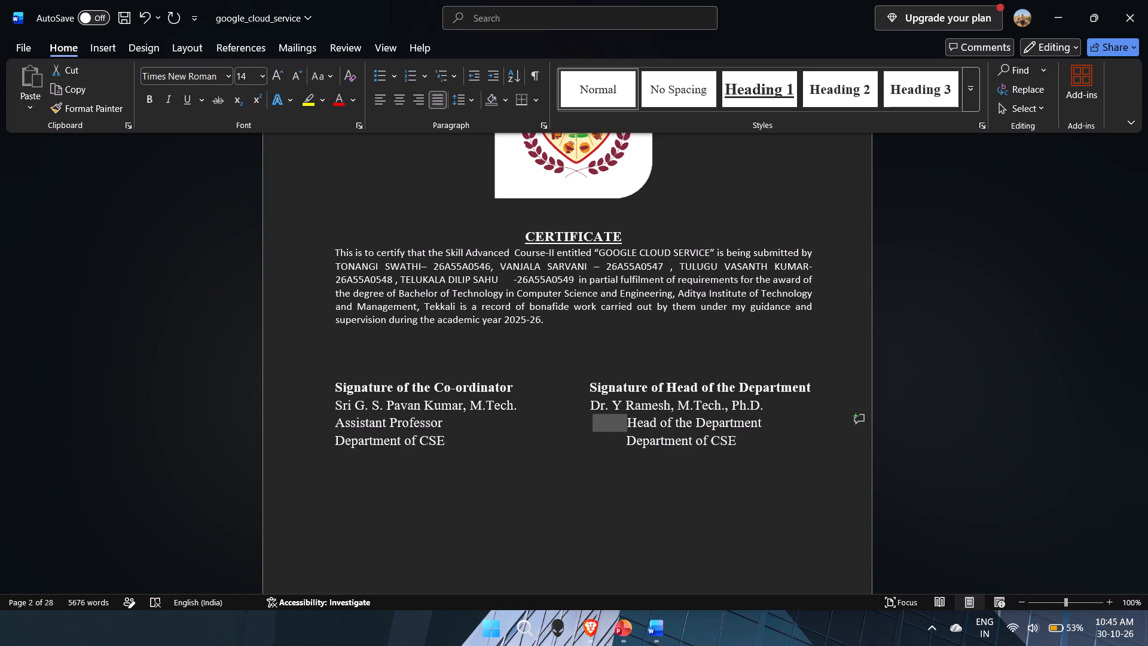
key("BackSpace")
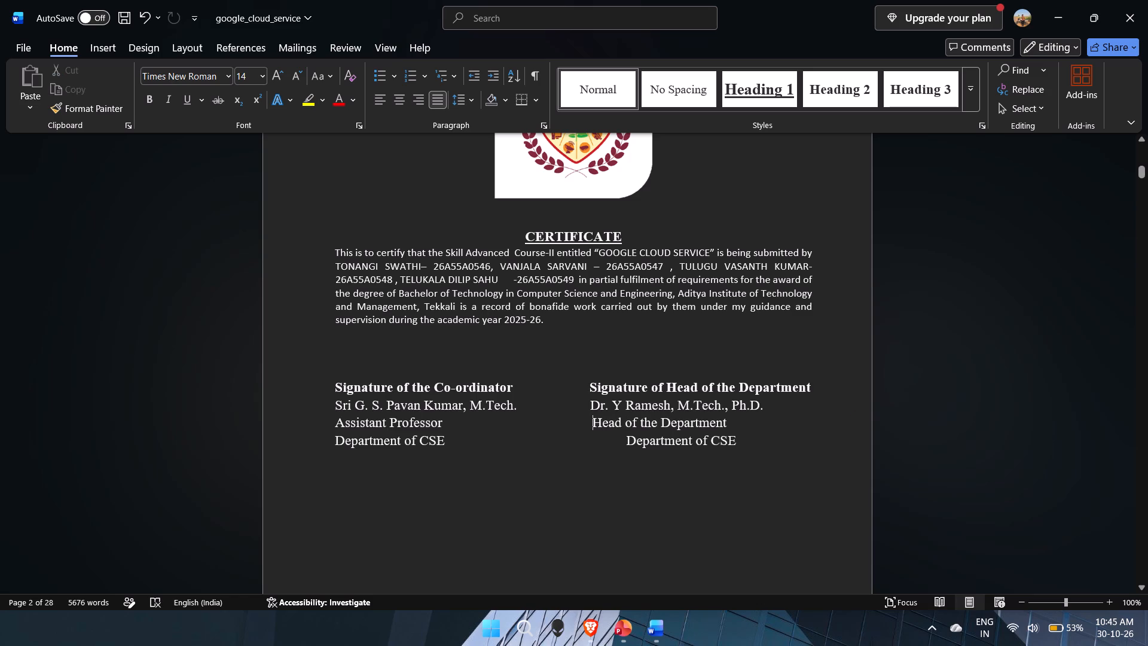
Delete the spaces before the second "Department of CSE" so it starts under "Head of the Department".
left_click(628, 444)
key("shift+Left")
key("shift+Left")
key("shift+Left")
key("shift+Left")
key("shift+Left")
key("shift+Left")
key("shift+Left")
key("shift+Left")
key("shift+Left")
key("shift+Left")
key("BackSpace")
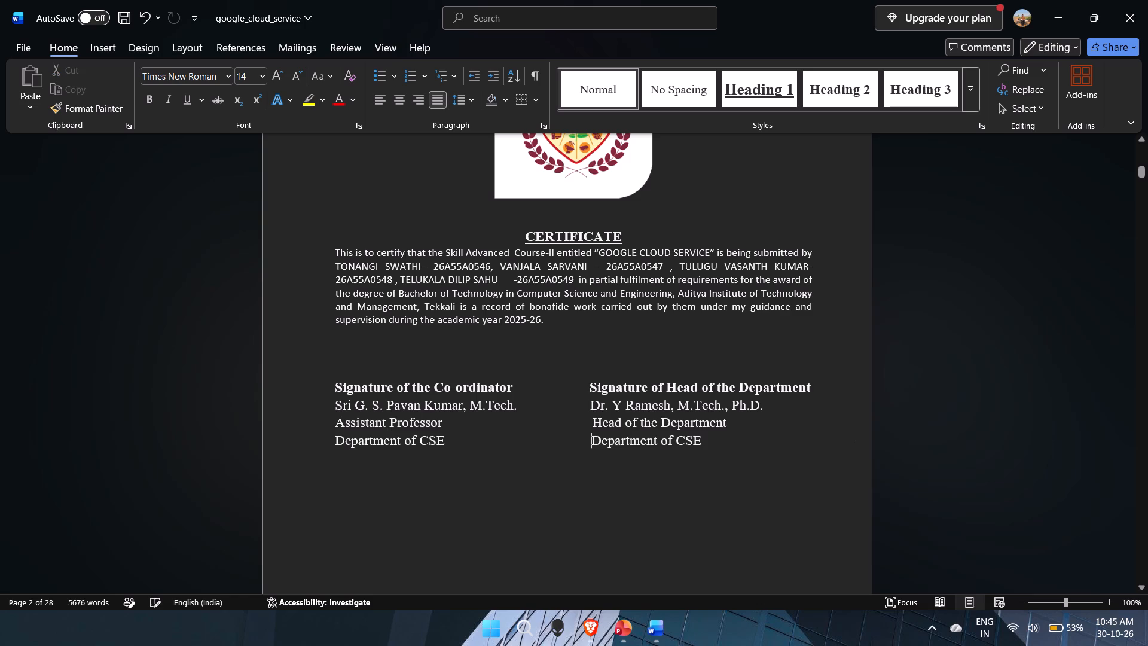
Insert four blank lines above "Signature of the Co-ordinator" to move the whole signature block lower on the page.
left_click(335, 381)
key("Return")
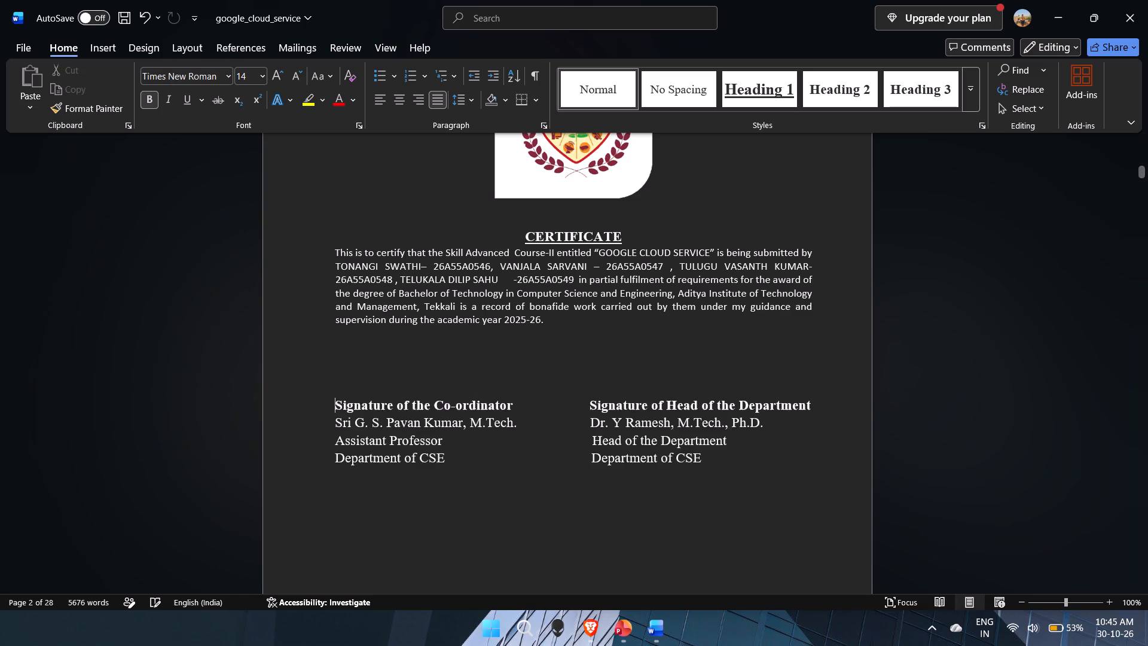
key("Return")
key("Return")
key("Return")
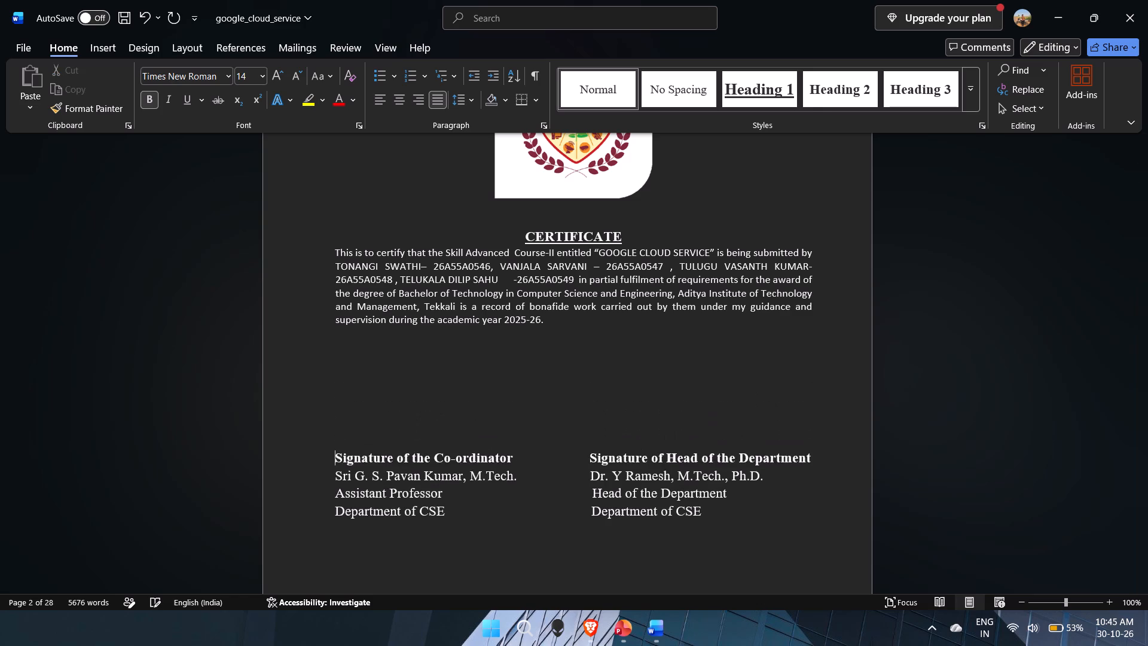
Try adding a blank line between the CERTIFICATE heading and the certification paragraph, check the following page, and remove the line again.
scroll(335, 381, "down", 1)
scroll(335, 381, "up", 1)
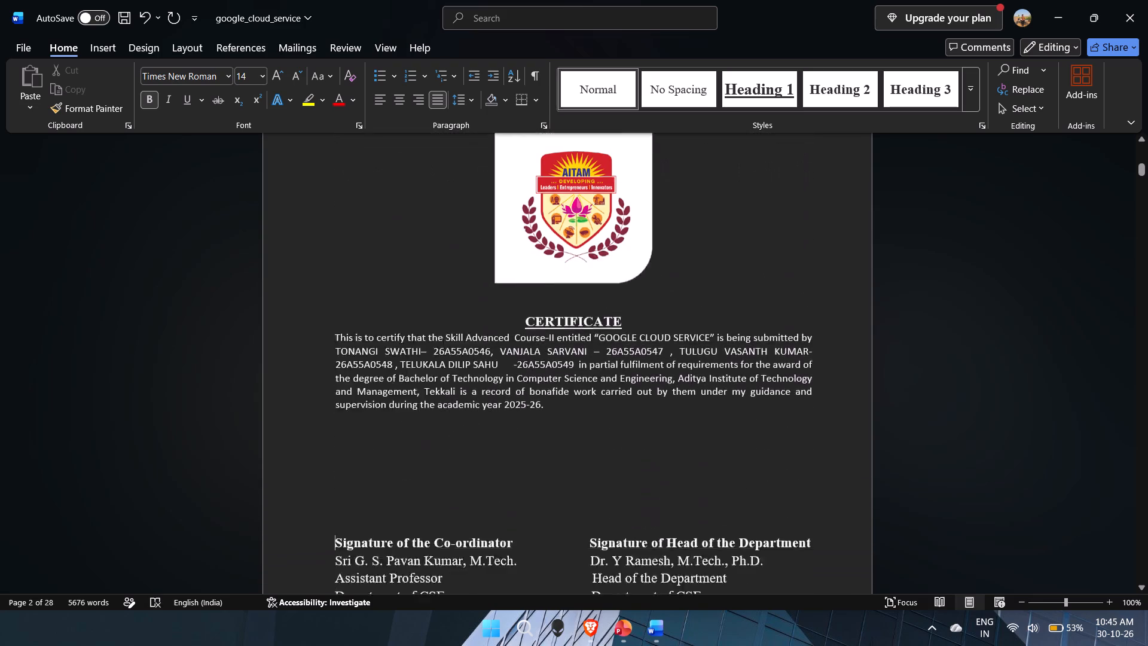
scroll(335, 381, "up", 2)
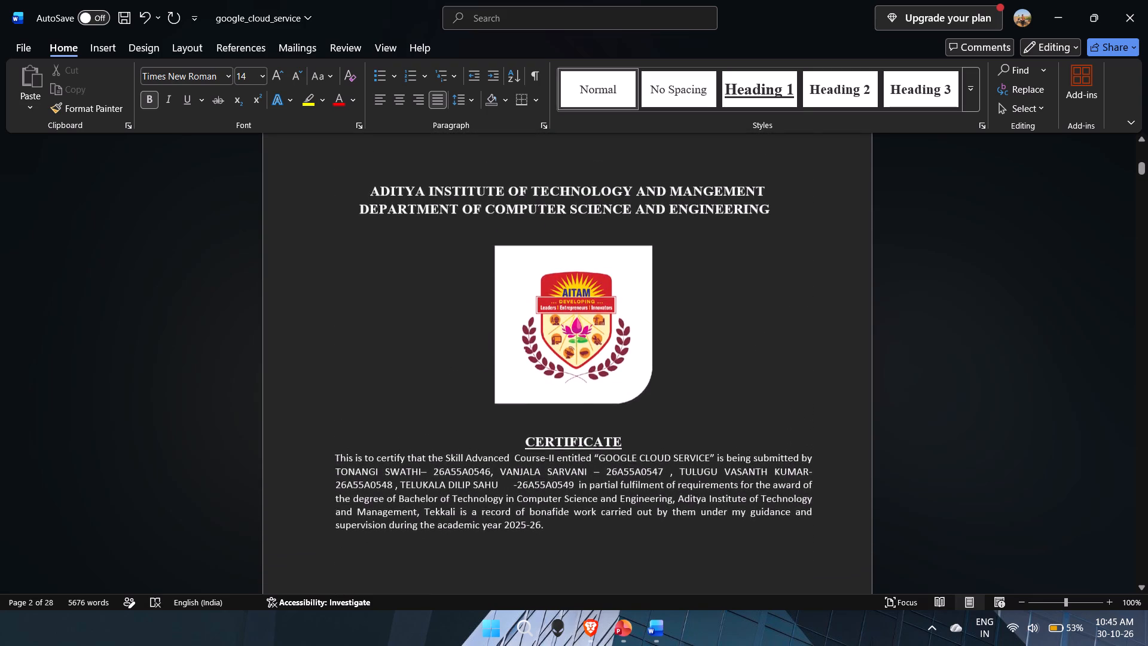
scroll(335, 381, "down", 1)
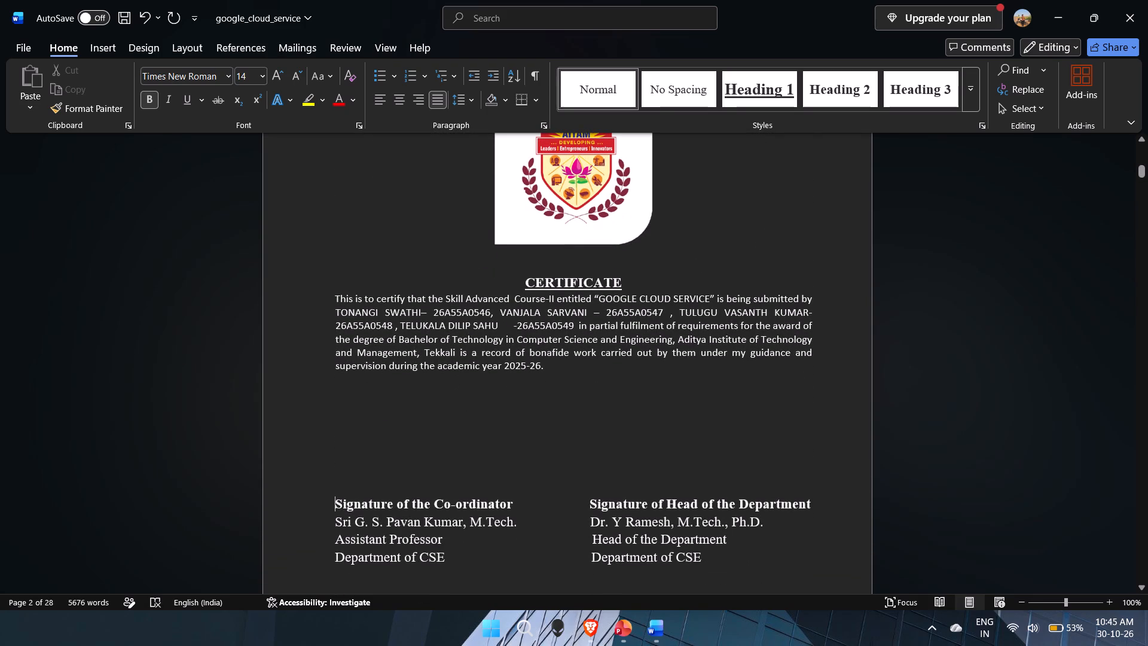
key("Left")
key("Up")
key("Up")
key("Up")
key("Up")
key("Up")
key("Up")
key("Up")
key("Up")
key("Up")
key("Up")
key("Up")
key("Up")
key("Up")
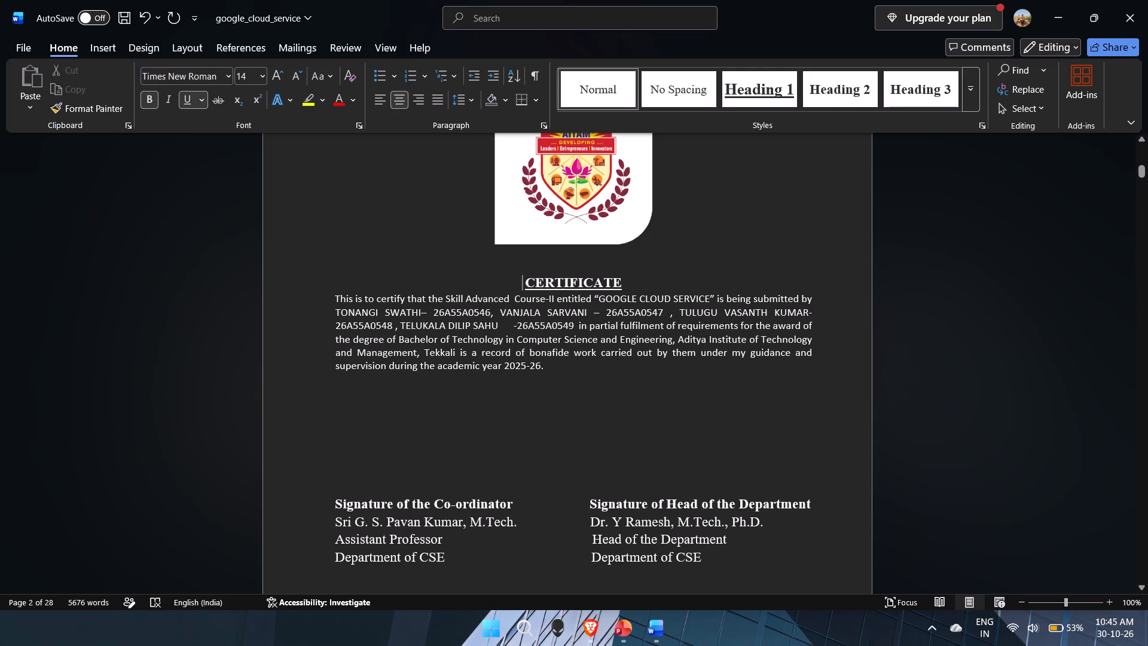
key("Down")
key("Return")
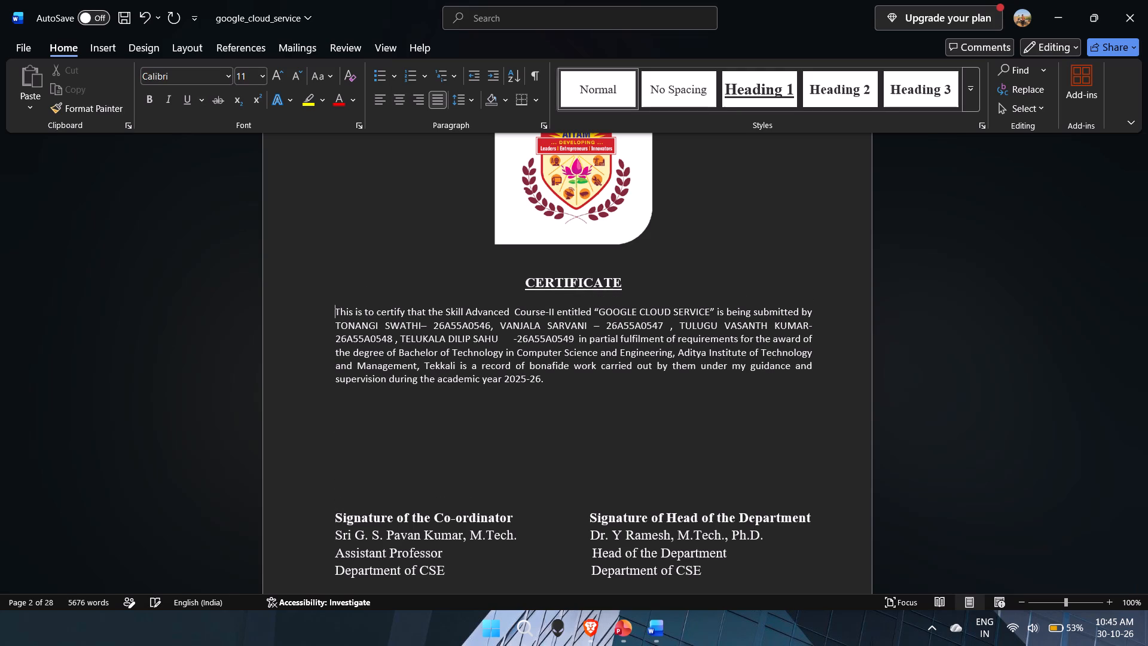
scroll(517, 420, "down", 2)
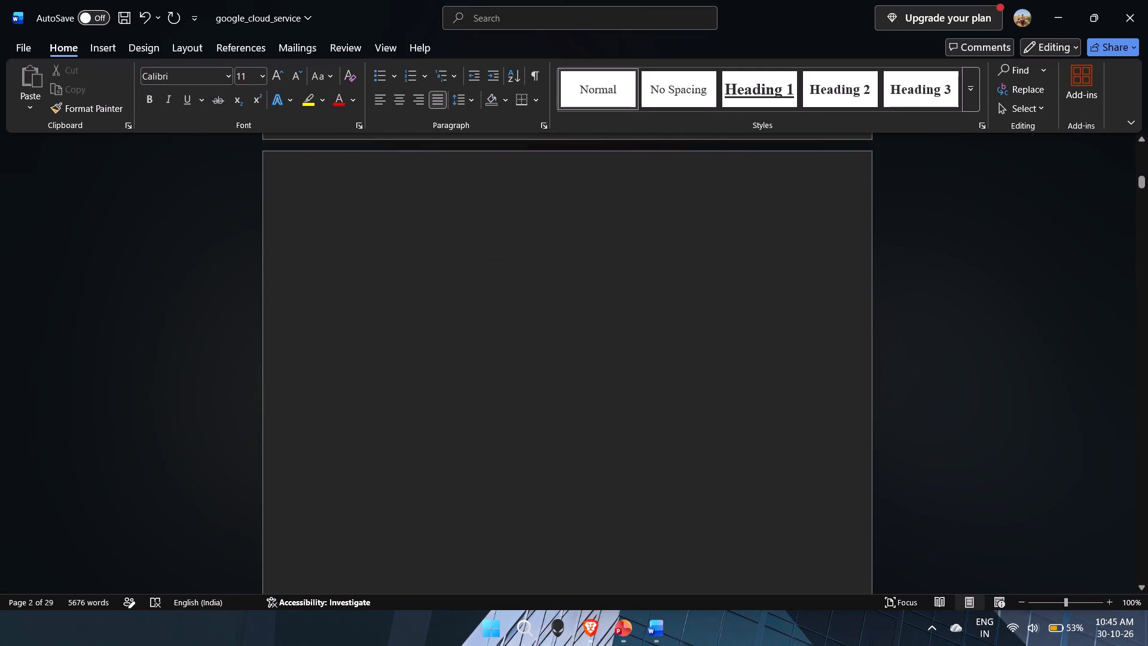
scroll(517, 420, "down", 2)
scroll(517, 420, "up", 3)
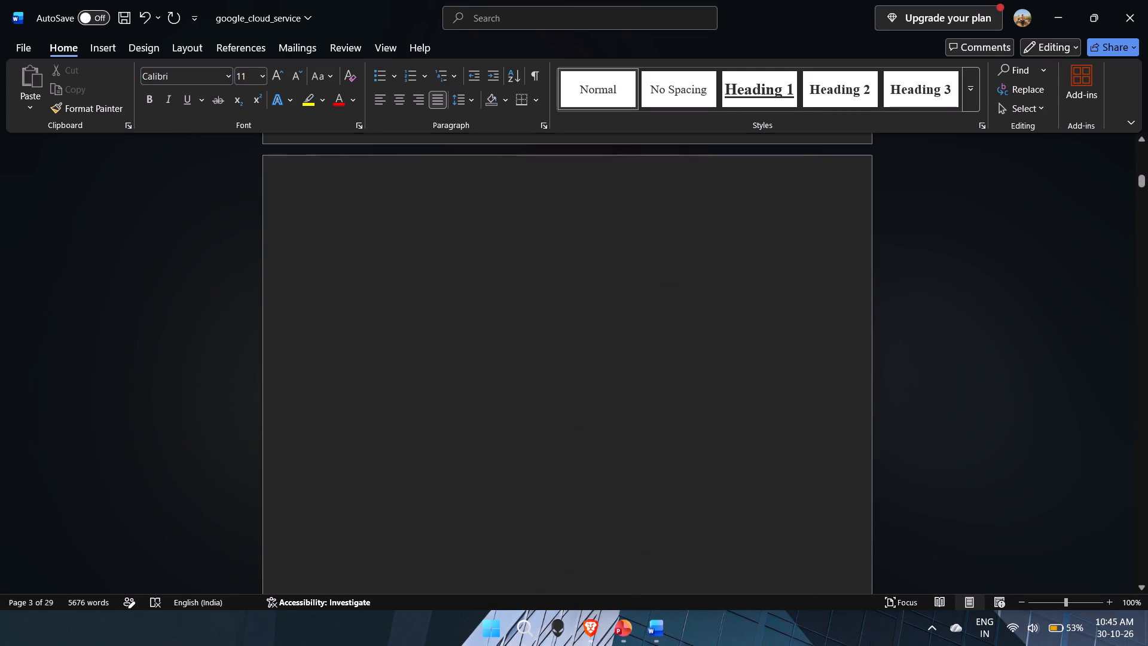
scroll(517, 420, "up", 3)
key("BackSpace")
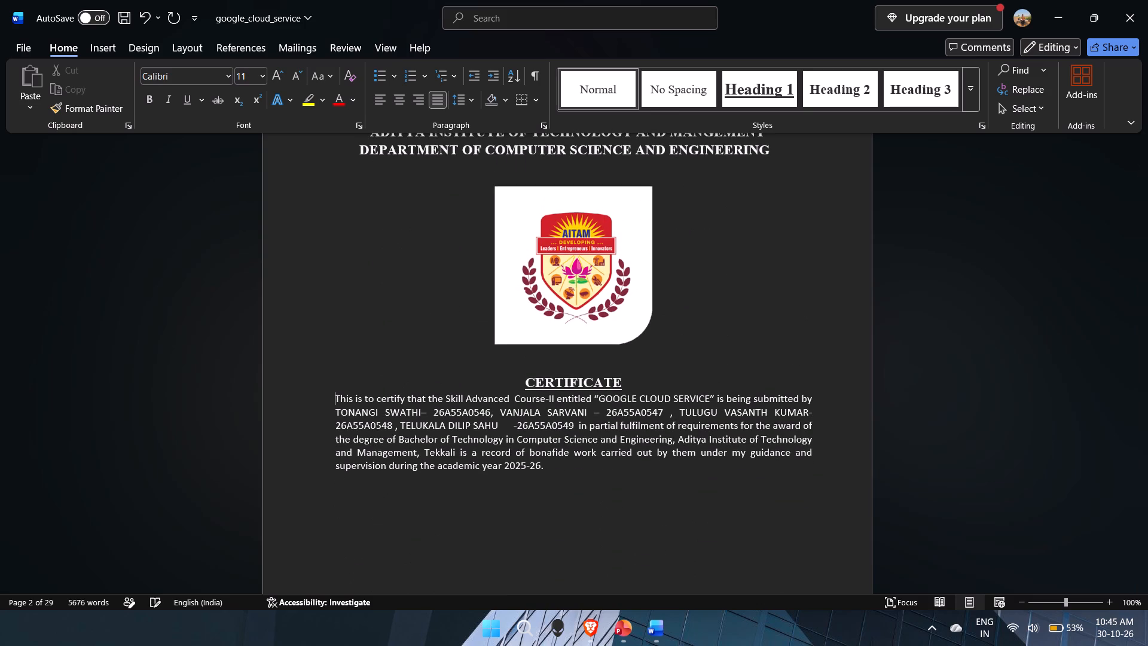
Remove one blank line above "Signature of the Co-ordinator" to raise the signature block by a line.
scroll(517, 420, "down", 4)
scroll(517, 420, "up", 1)
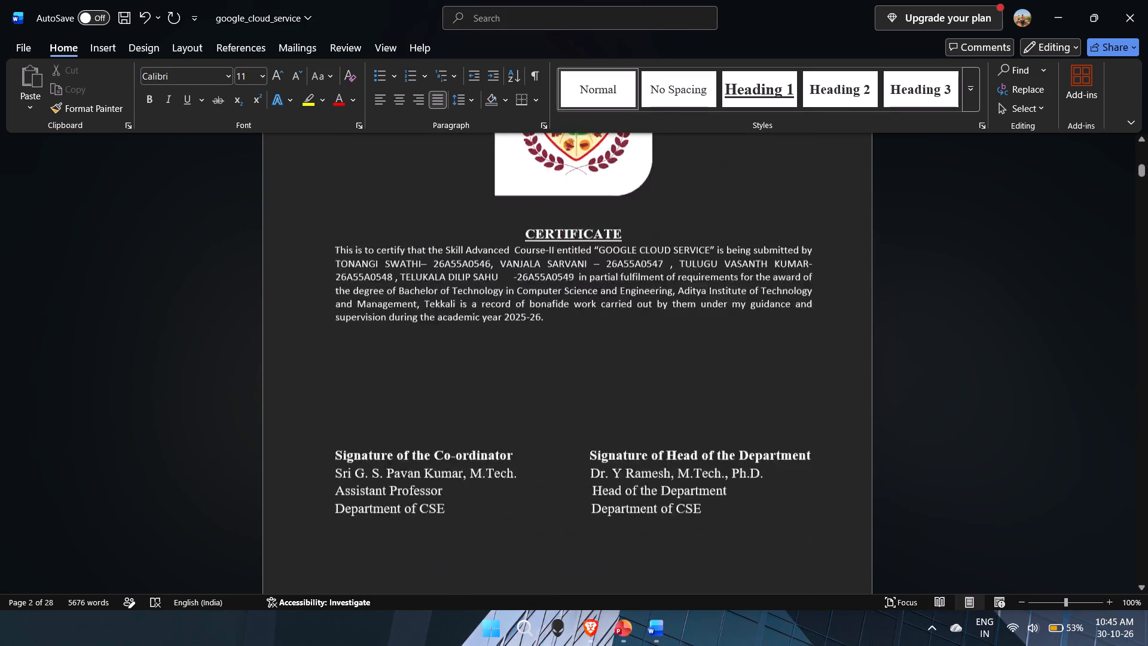
scroll(517, 420, "up", 1)
scroll(357, 500, "down", 1)
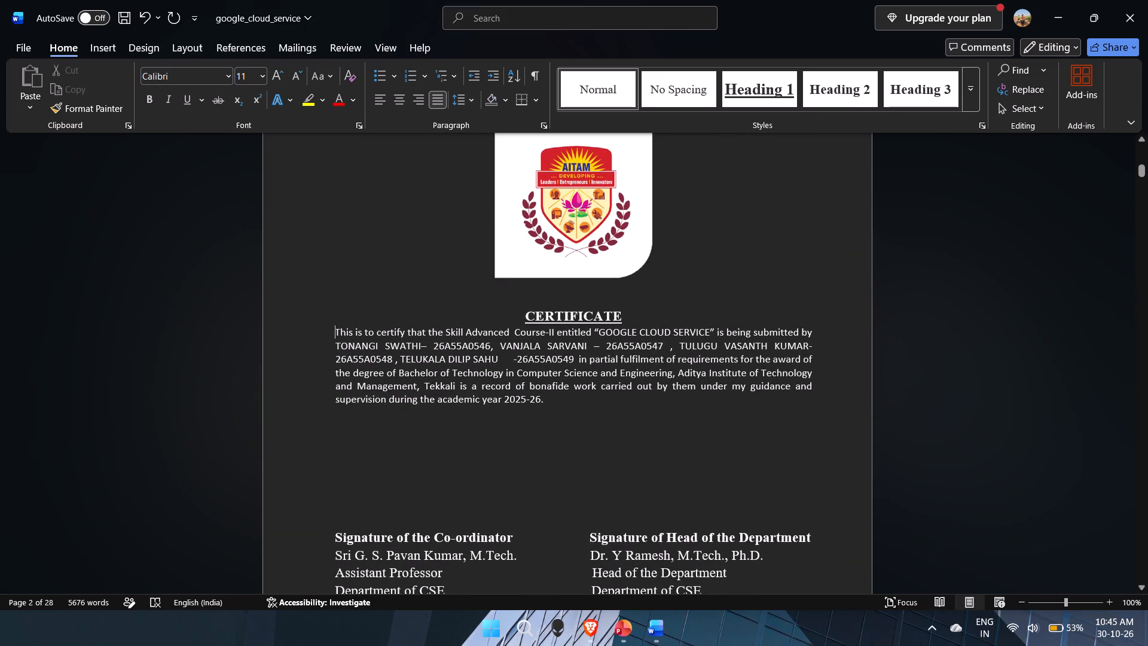
left_click(337, 534)
key("BackSpace")
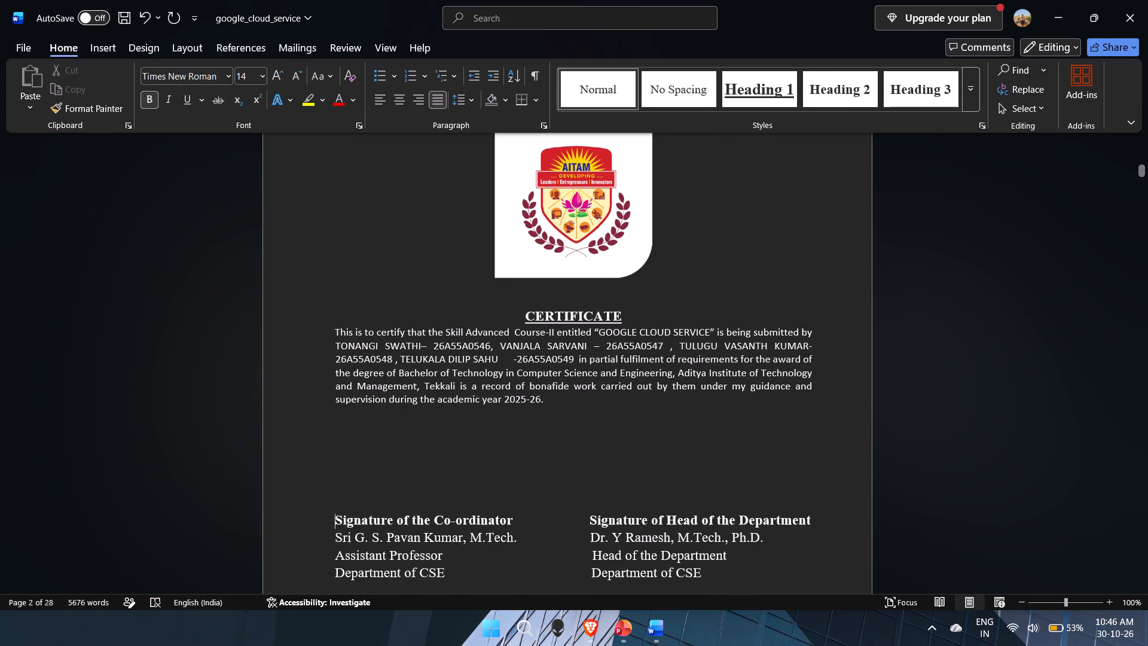
Insert a blank line between the CERTIFICATE heading and the paragraph starting "This is to certify".
left_click(338, 321)
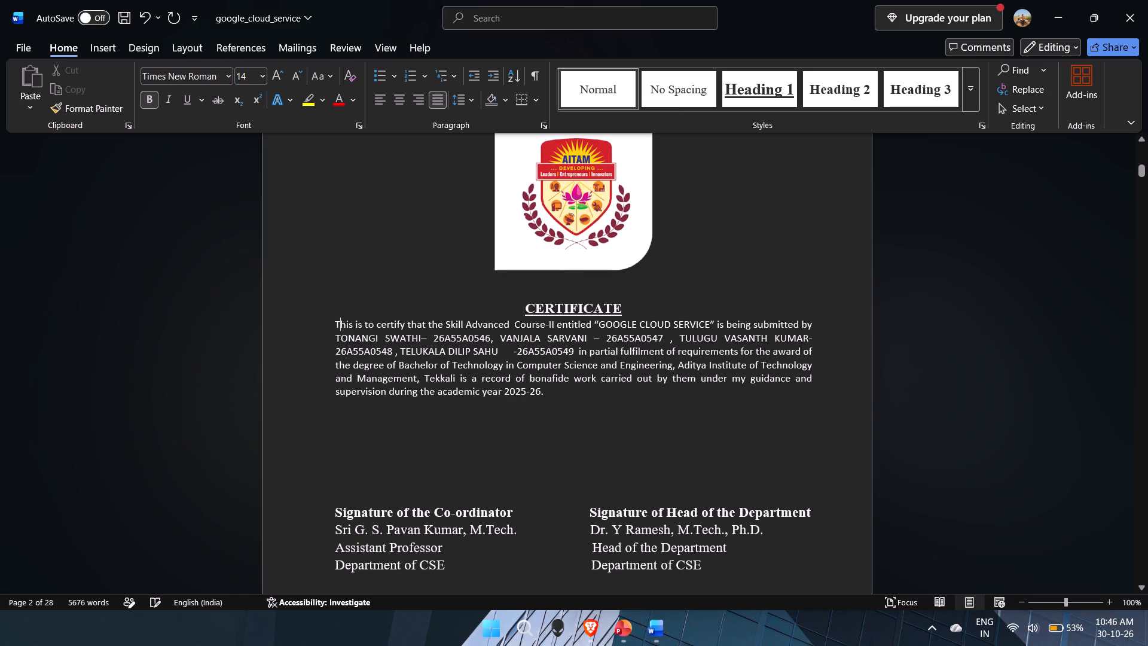
key("Left")
key("Return")
Check the end of the certificate page and the LIST OF CONTENTS page that follows it.
scroll(338, 321, "down", 1)
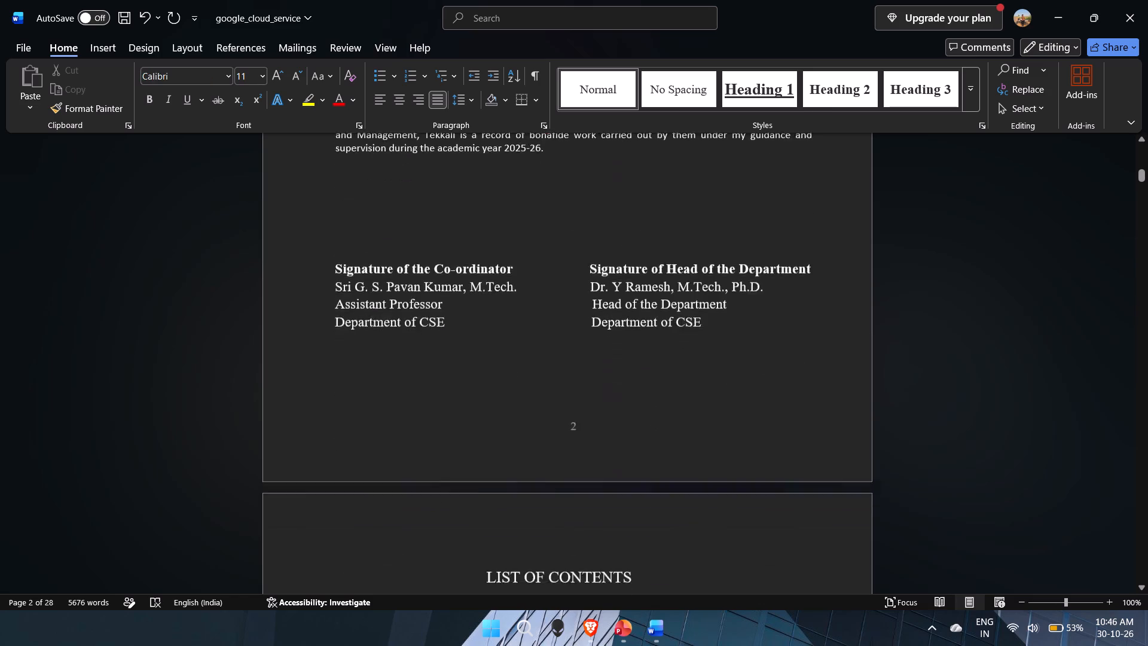
scroll(338, 321, "down", 2)
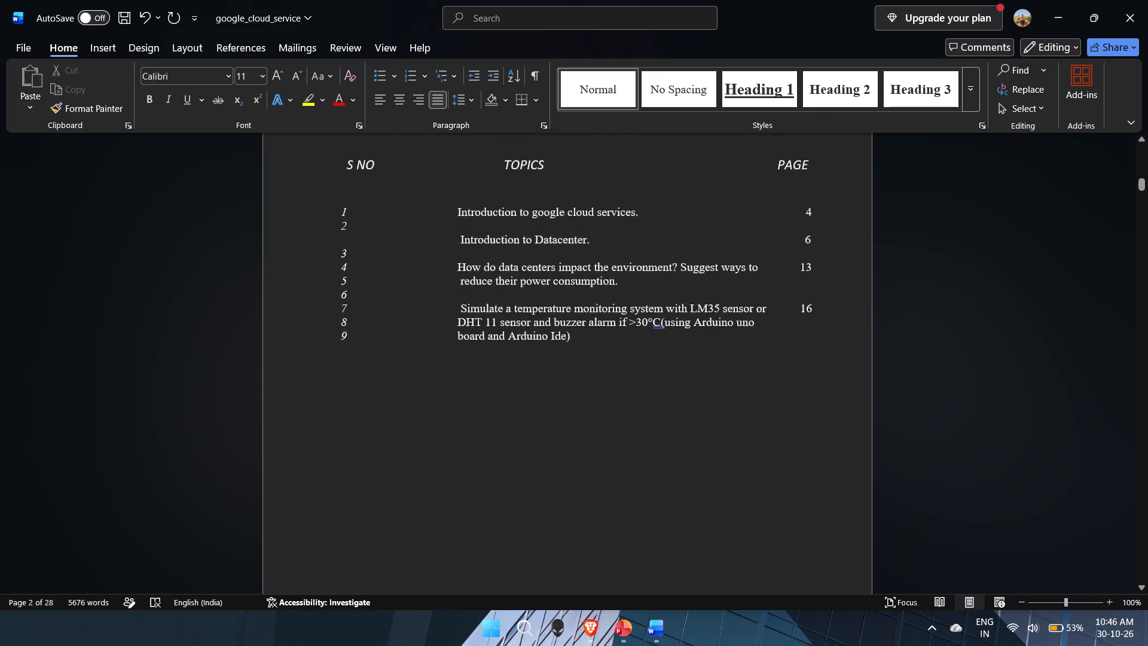
scroll(338, 321, "down", 3)
scroll(338, 321, "up", 3)
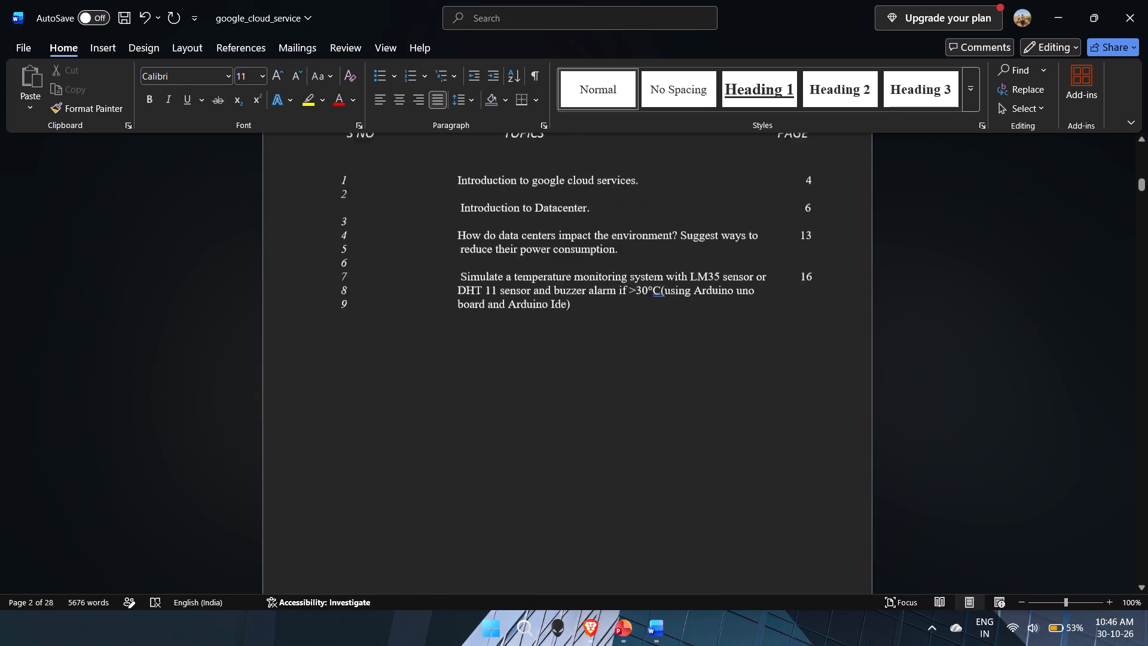
On the cover page, reduce the spaces before "GOOGLE CLOUD SERVICES" so it is centred under "SKILL ADVANCED COURSE - II".
scroll(338, 321, "up", 6)
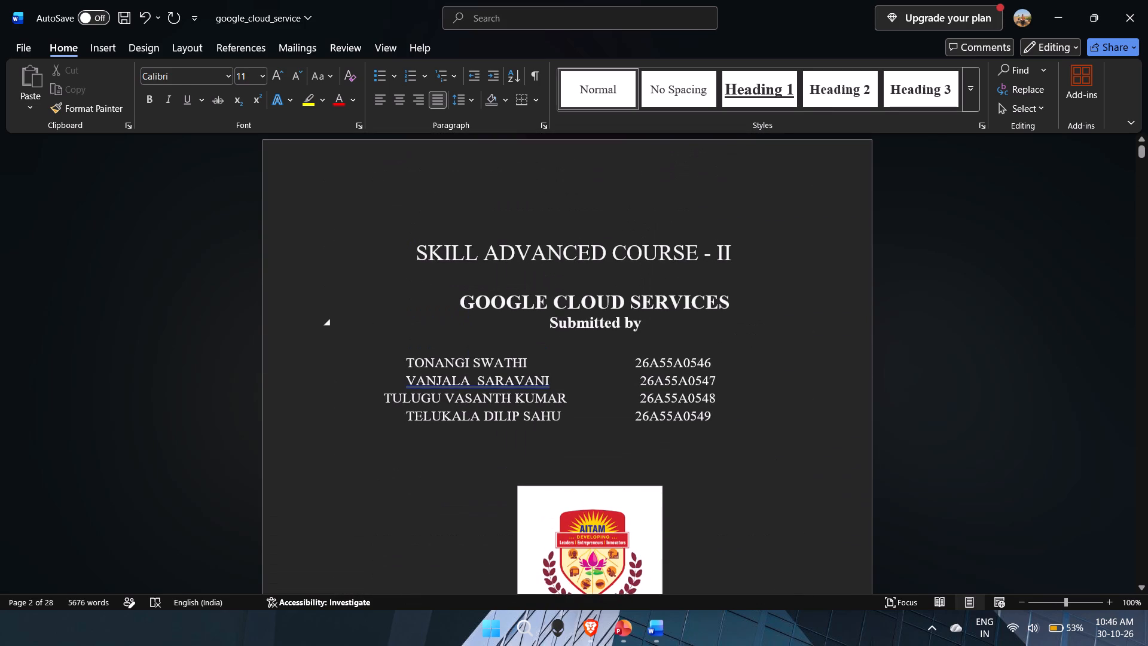
scroll(338, 321, "up", 1)
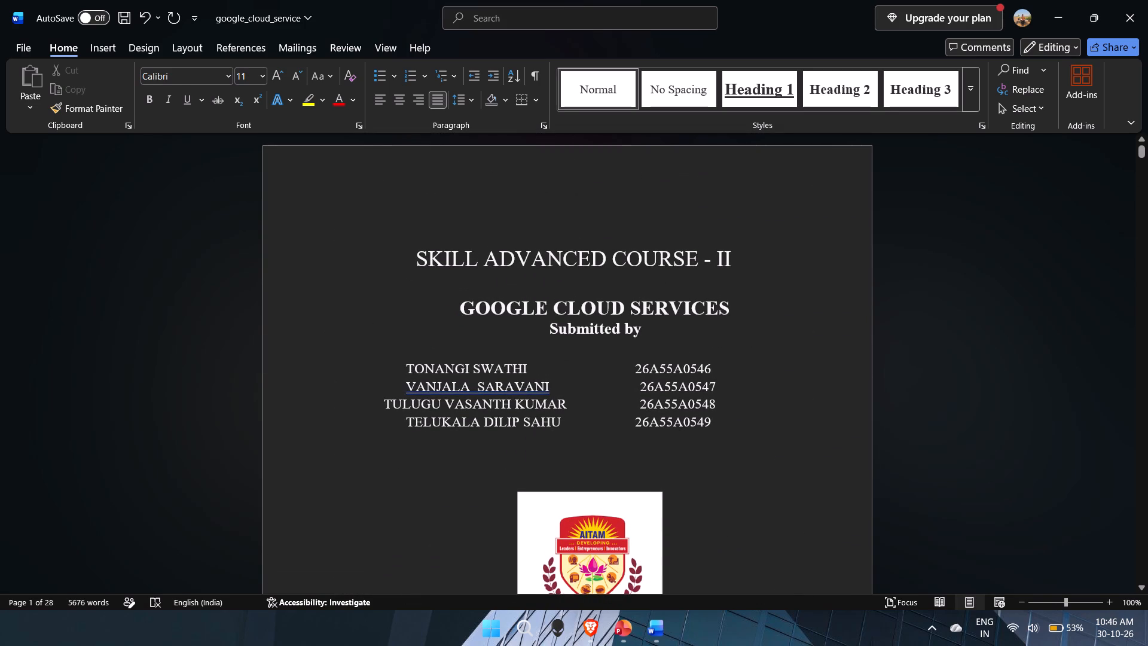
left_click(464, 309)
key("BackSpace")
key("BackSpace")
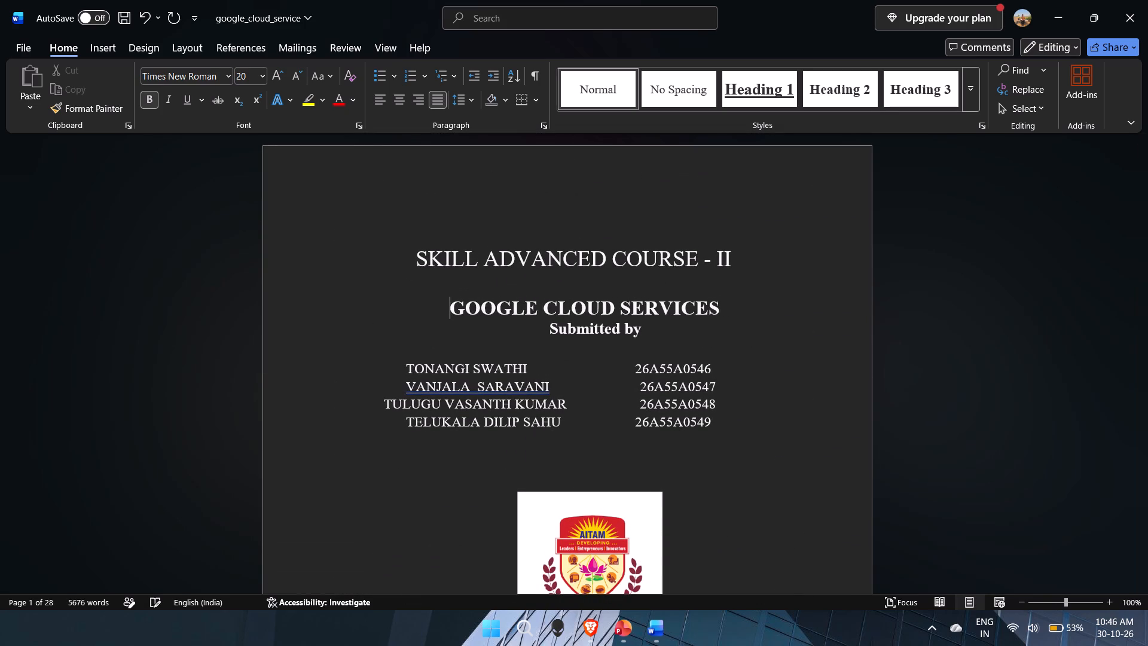
key("BackSpace")
key("BackSpace")
key("BackSpace")
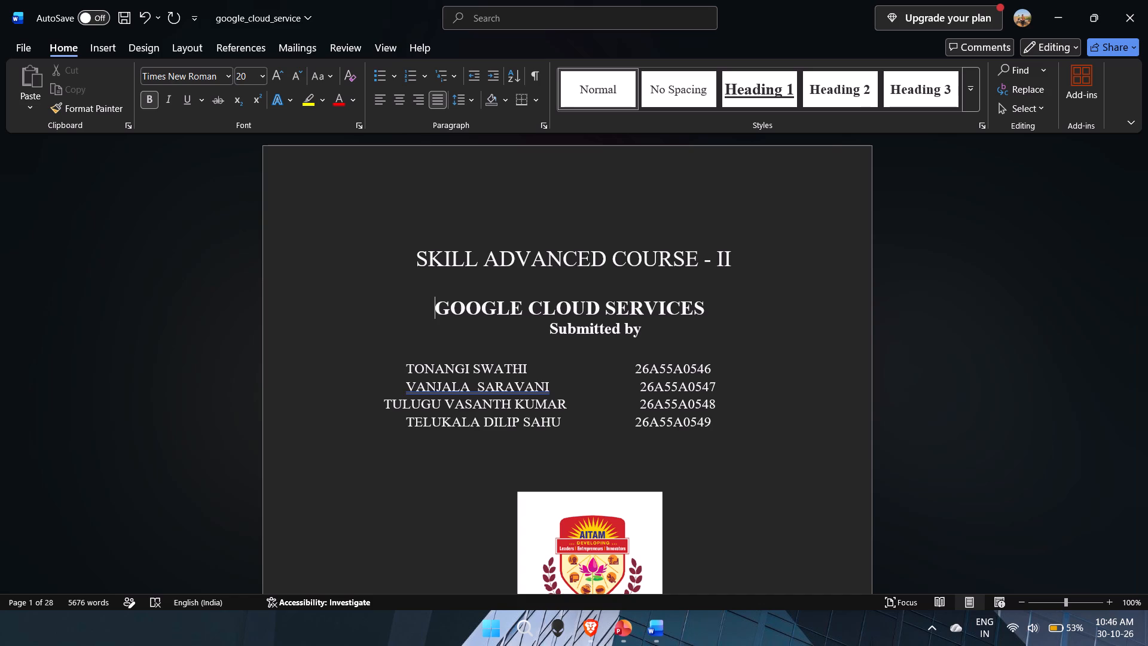
key("space")
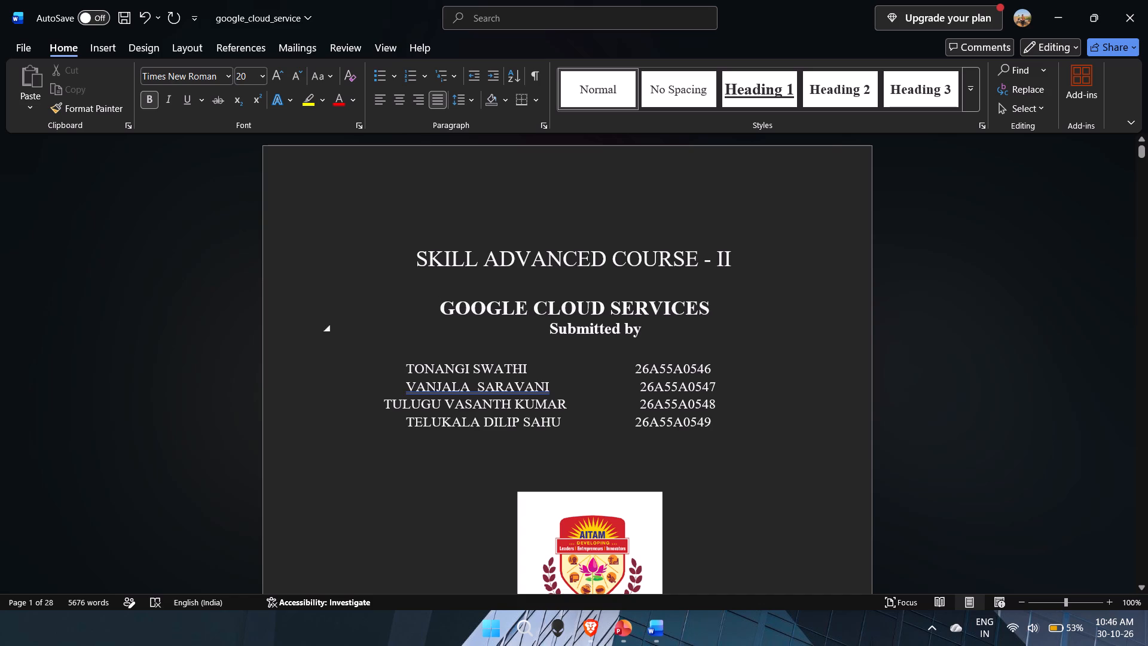
Replace part of the indentation before "Submitted by" with 11 spaces so it is centred under "GOOGLE CLOUD SERVICES".
left_click(551, 331)
key("BackSpace")
key("BackSpace")
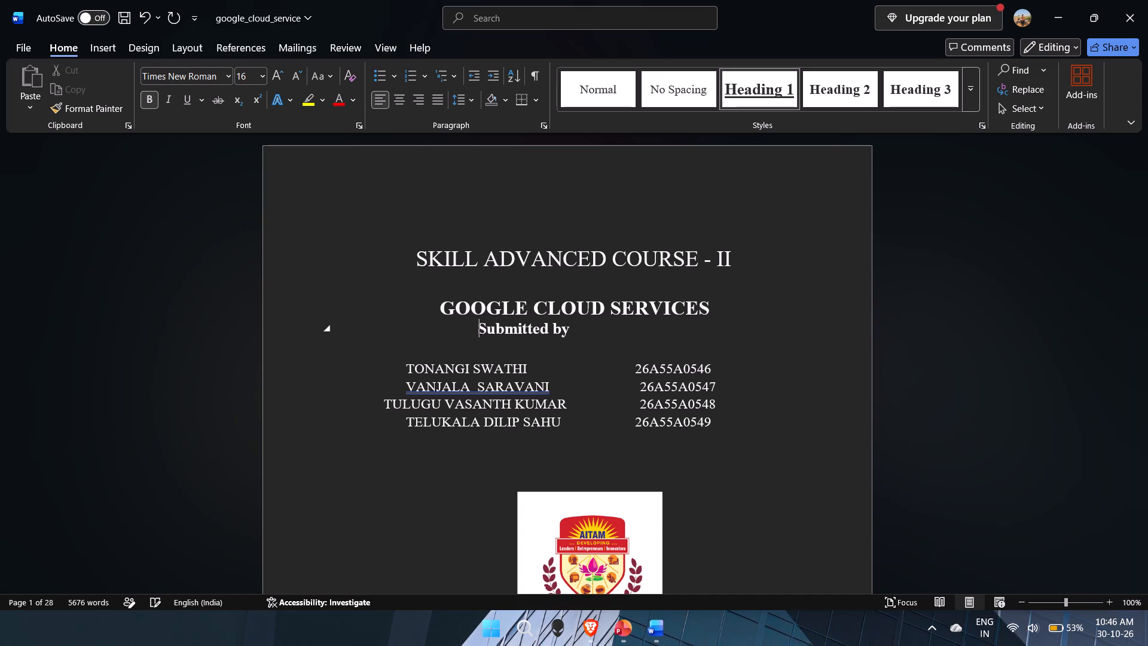
key("space")
key("space")
key("space")
key("space")
key("space")
key("space")
key("space")
key("space")
key("space")
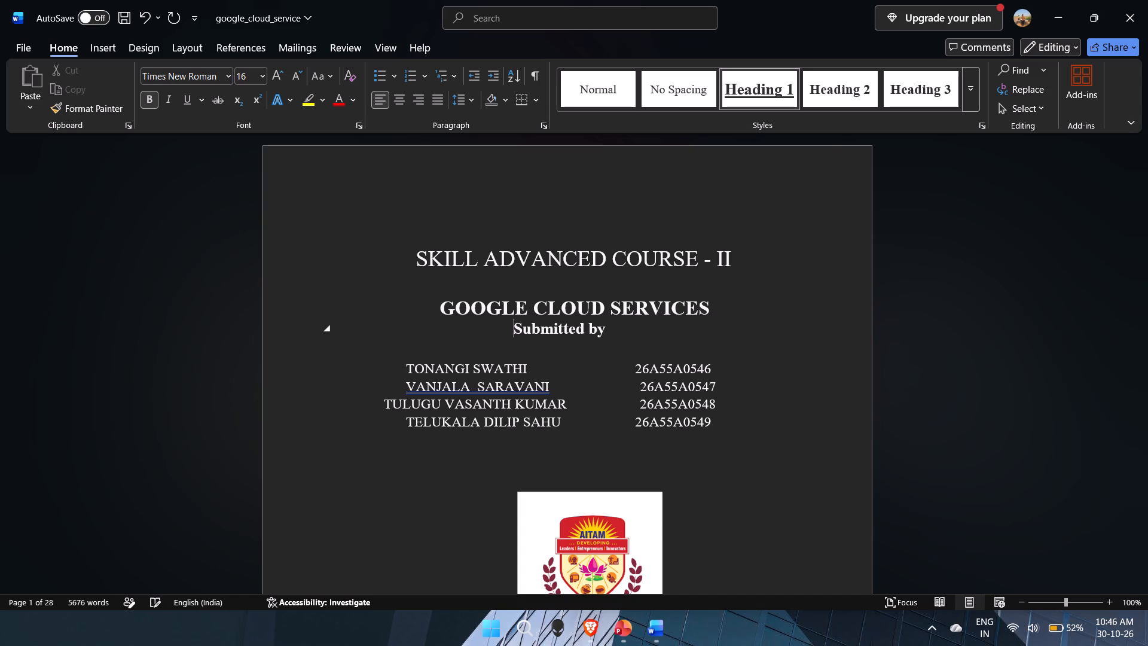
key("space")
key("space")
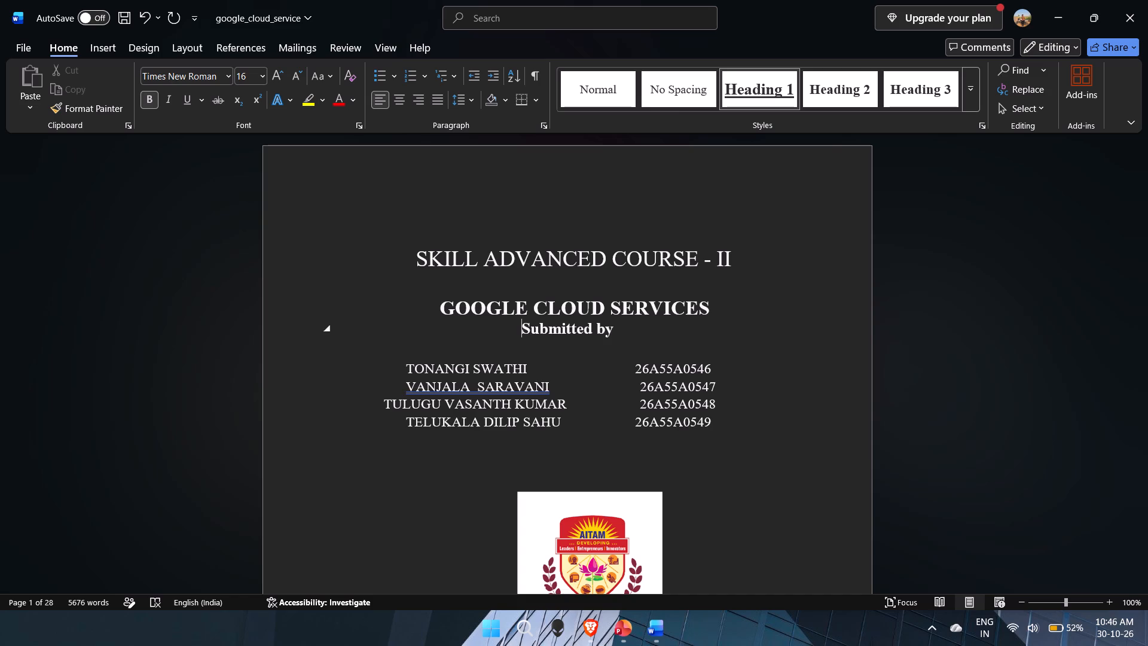
Remove the indentation before the first and second student names so both lines start at the text margin.
left_click(404, 369)
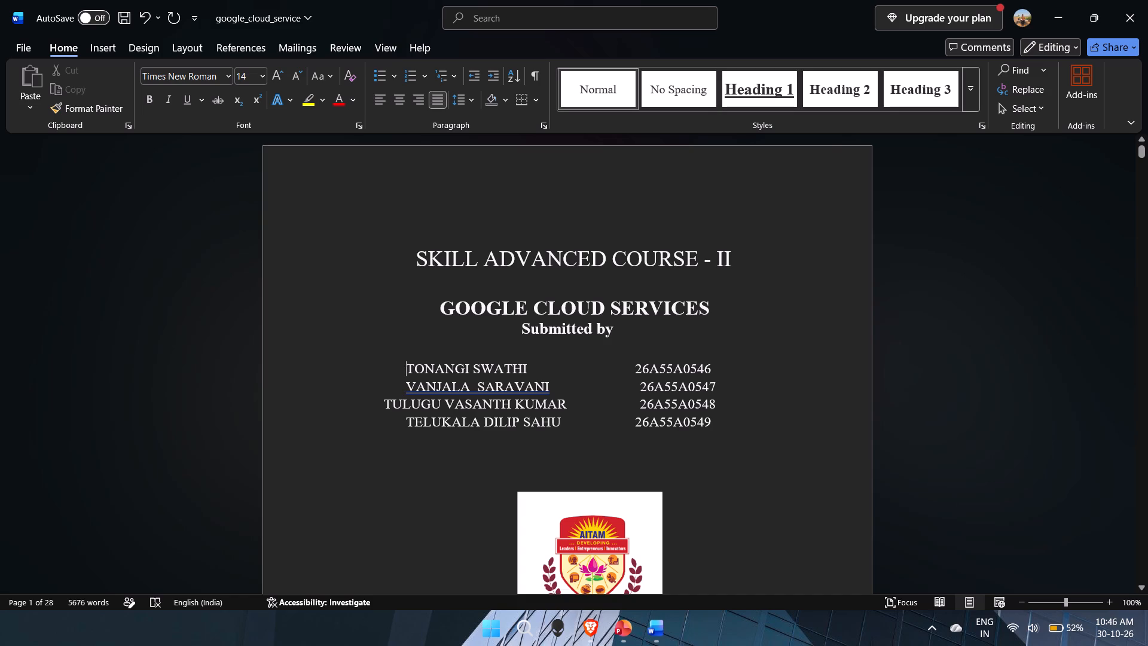
key("Right")
key("Left")
key("BackSpace")
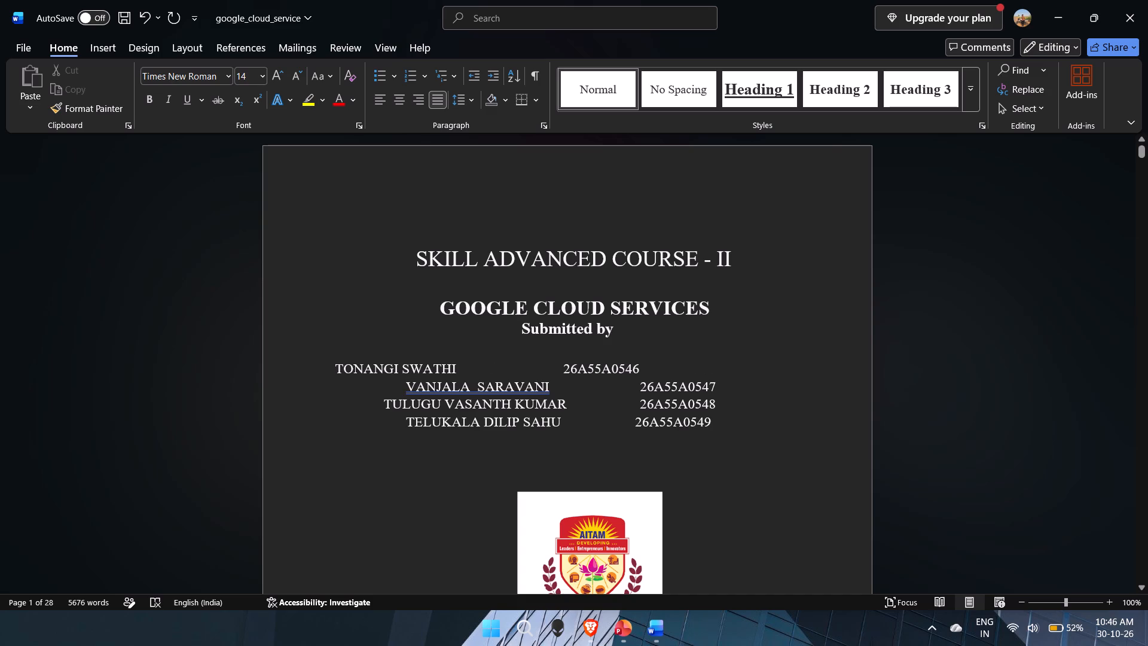
key("Down")
key("0")
key("BackSpace")
key("Right")
key("Right")
key("Right")
key("Right")
key("Left")
key("BackSpace")
key("BackSpace")
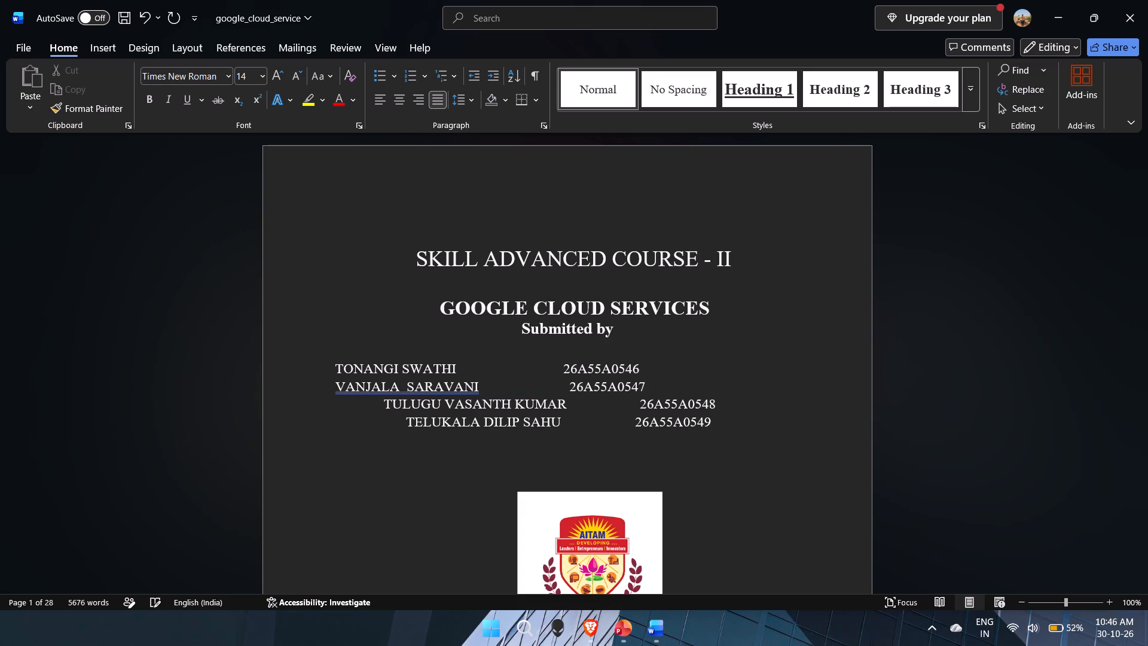
Delete all the leading spaces before the third student's name so the line starts level with the two above.
key("Down")
key("Right")
key("Right")
key("Right")
key("Right")
key("Right")
key("Right")
key("Right")
key("Right")
key("Right")
key("Right")
key("Right")
key("Right")
key("Right")
key("Right")
key("BackSpace")
key("BackSpace")
key("BackSpace")
key("BackSpace")
key("BackSpace")
key("BackSpace")
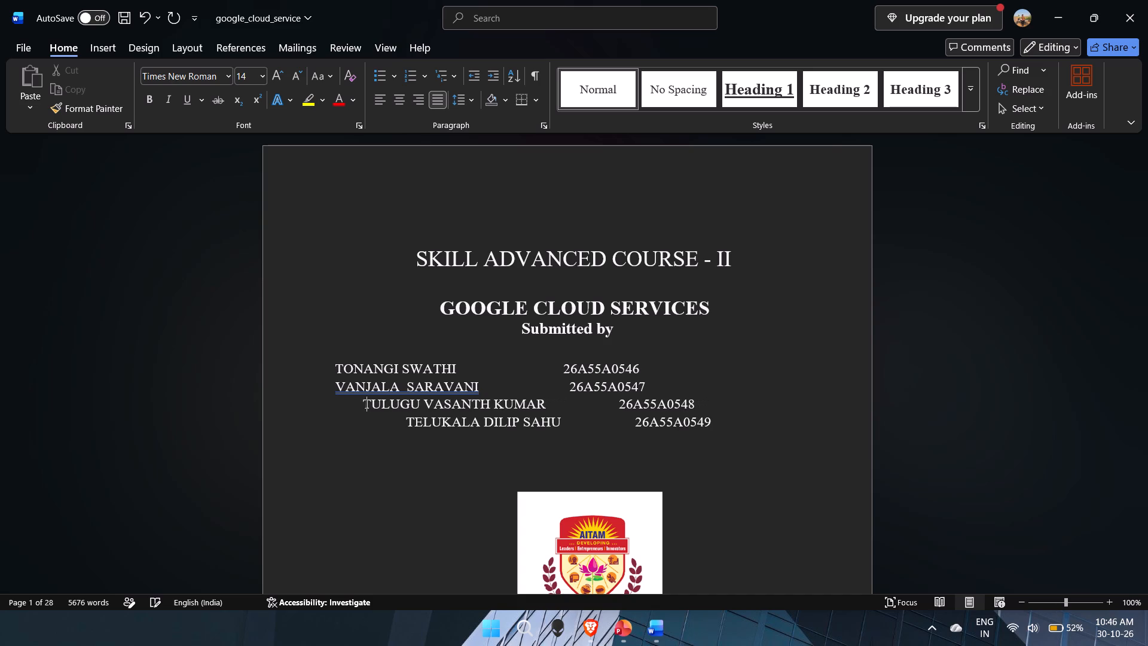
key("BackSpace")
key("BackSpace")
key("BackSpace")
key("BackSpace")
key("BackSpace")
key("BackSpace")
key("BackSpace")
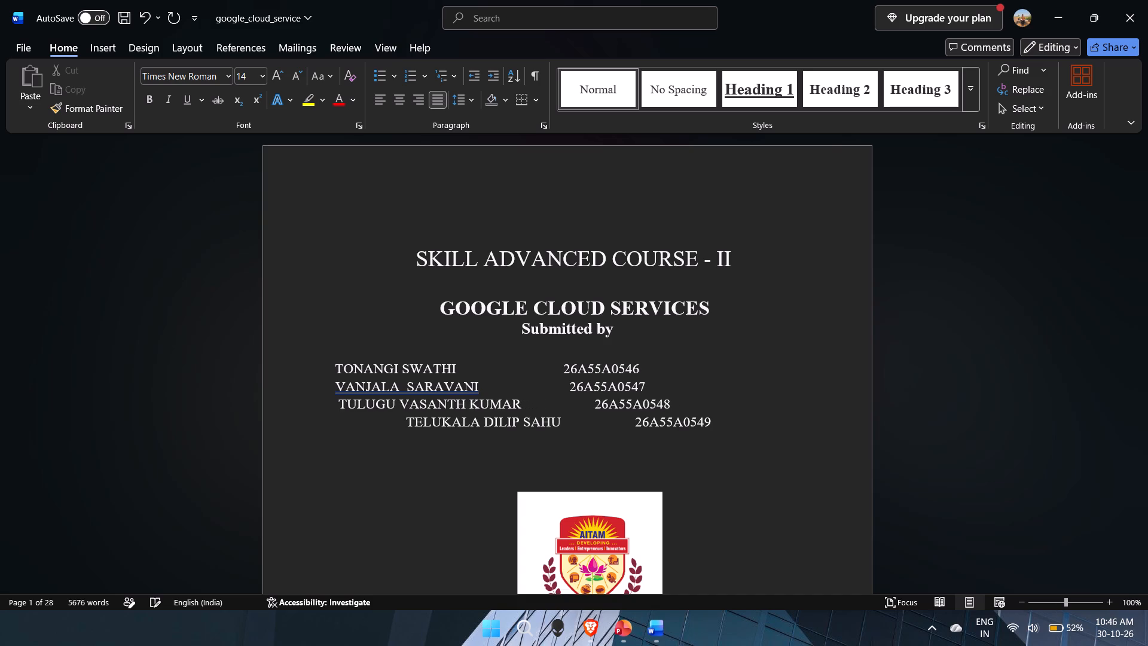
key("BackSpace")
Remove the indentation before the fourth student's name so it starts level with the other three.
key("Down")
key("Right")
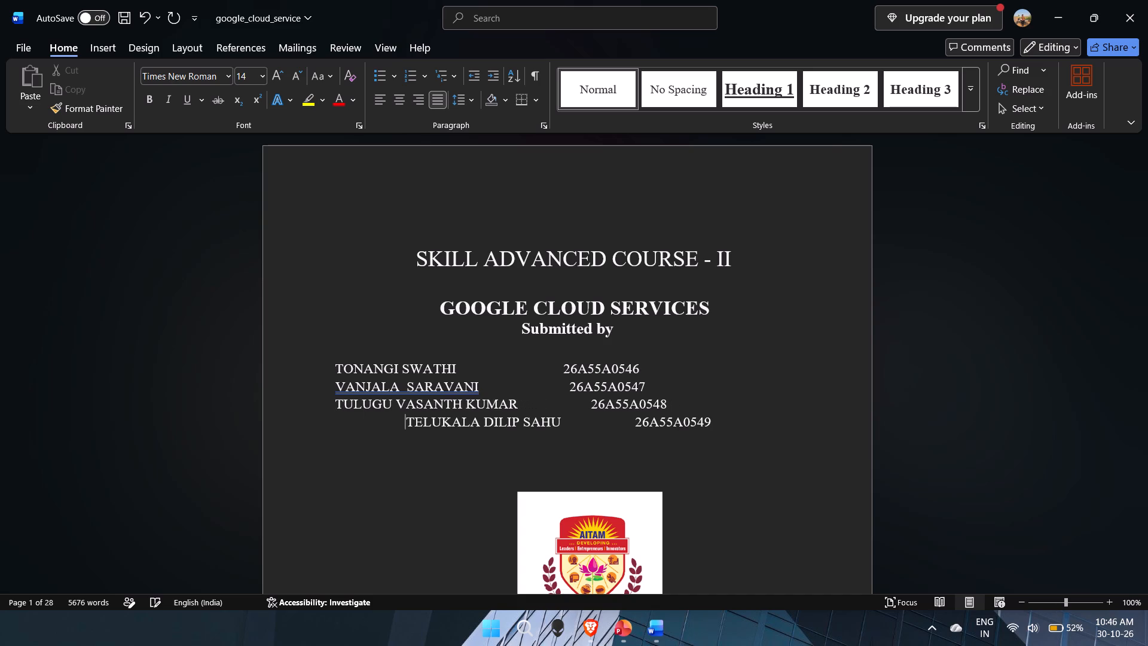
key("Left")
key("BackSpace")
key("BackSpace")
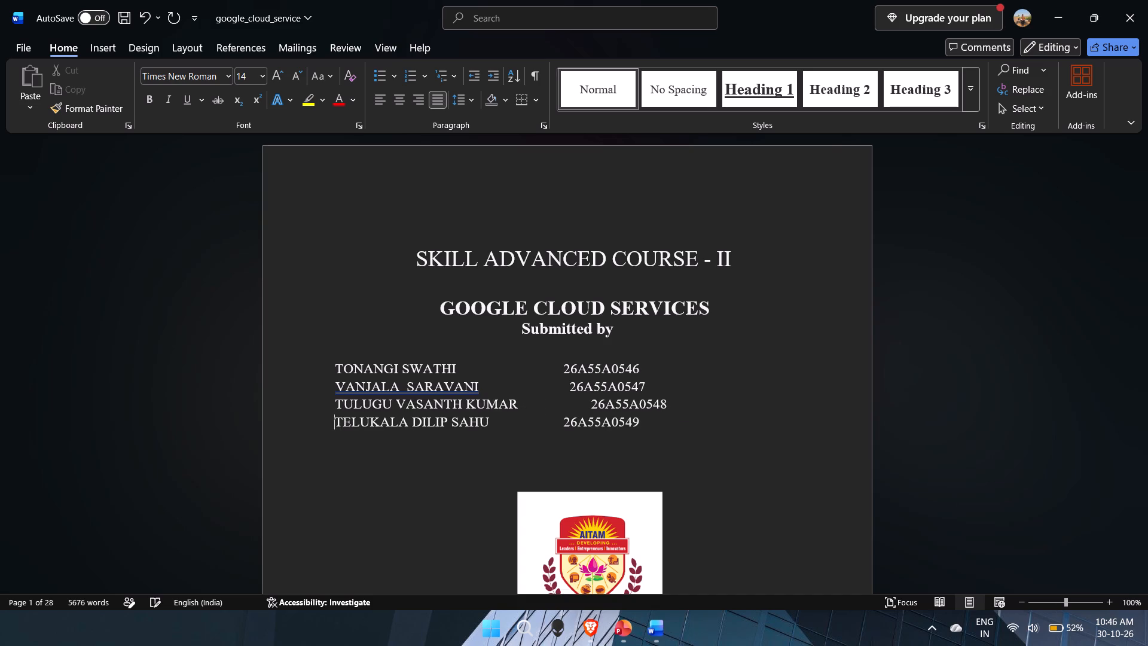
key("space")
key("BackSpace")
Add 2 spaces before the first student's roll number and 6 before the second's, lining the second up with the third.
left_click(562, 368)
key("space")
key("space")
key("Down")
key("space")
key("space")
key("space")
key("space")
key("space")
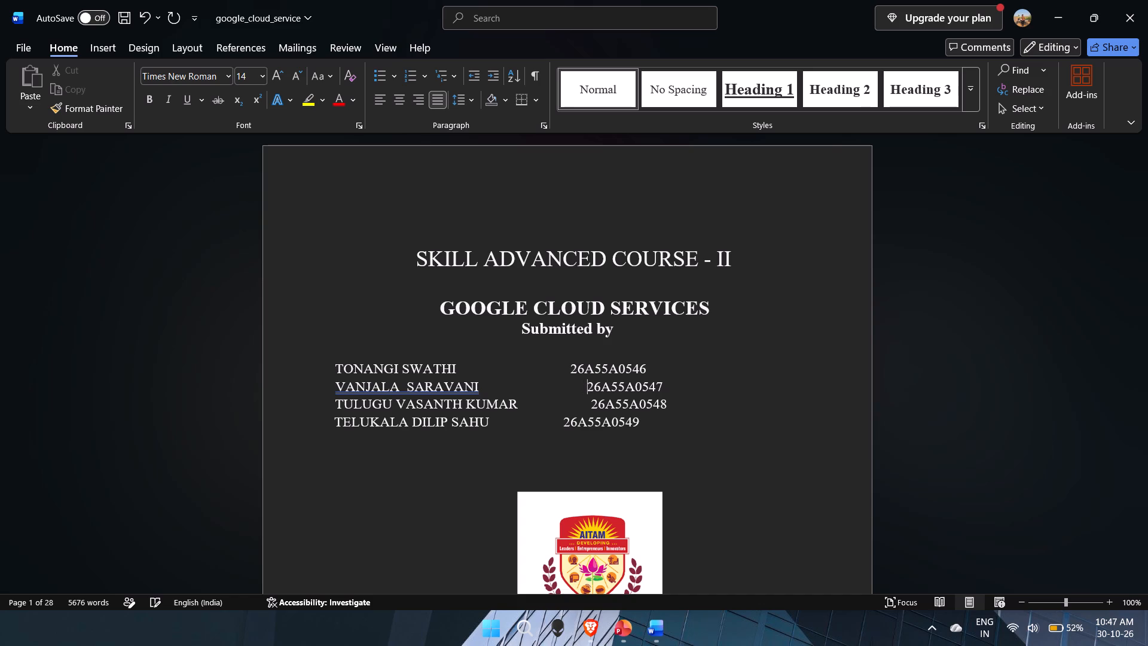
key("space")
Add 6 more spaces before the first student's roll number so it lines up with the second and third.
key("Up")
key("Left")
key("Left")
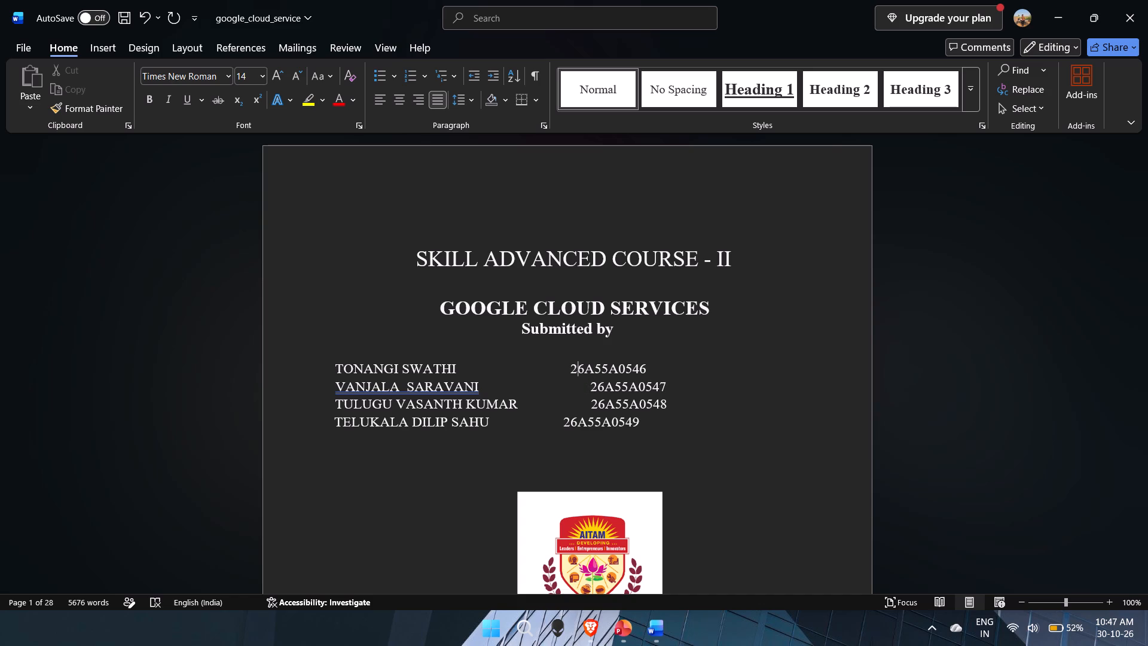
key("Left")
key("space")
key("space")
key("space")
key("space")
key("space")
key("space")
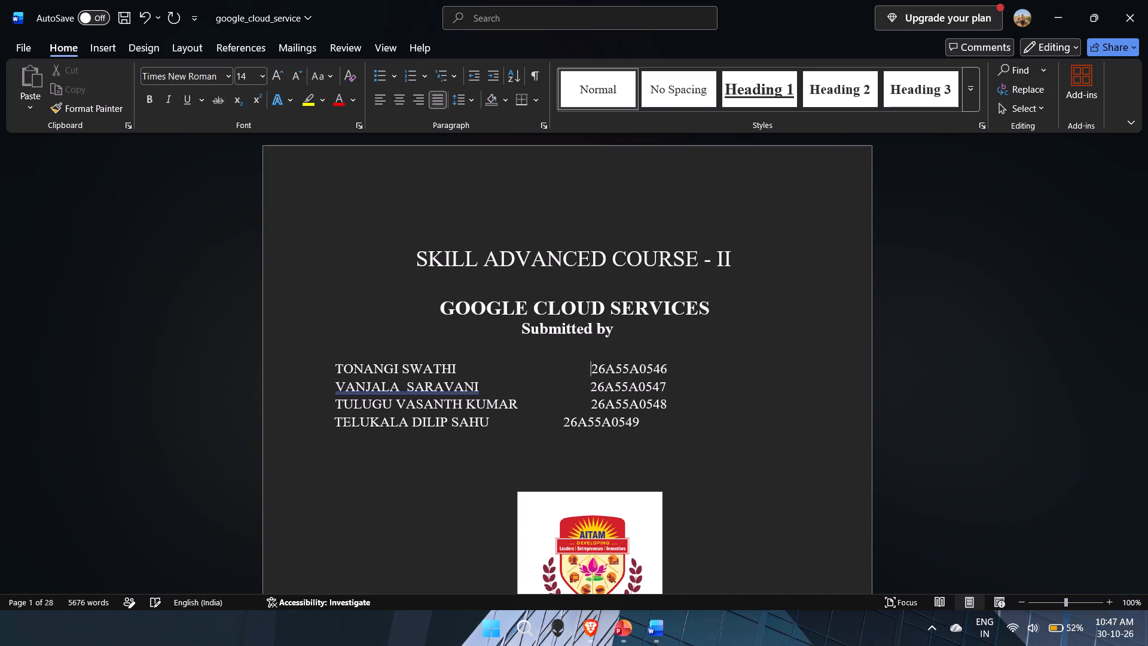
Insert 8 spaces before the fourth student's roll number so it aligns with the roll numbers above.
key("Down")
key("Left")
key("Left")
key("Down")
key("Down")
key("Left")
key("Left")
key("Left")
key("Left")
key("Right")
key("space")
key("space")
key("space")
key("space")
key("space")
key("space")
key("space")
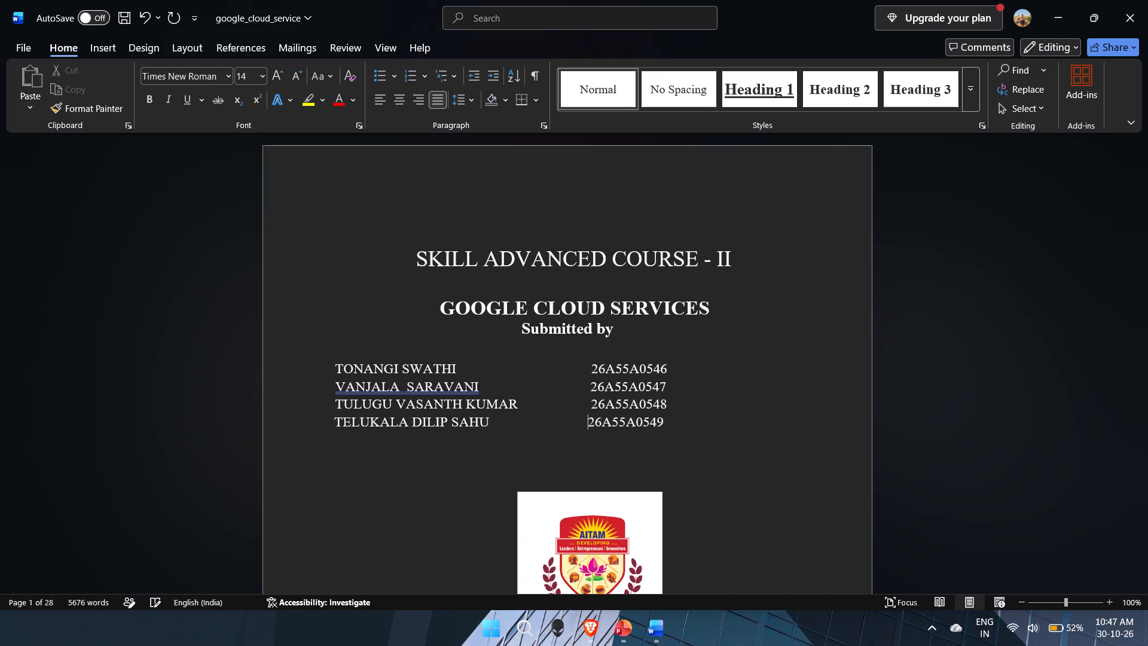
key("space")
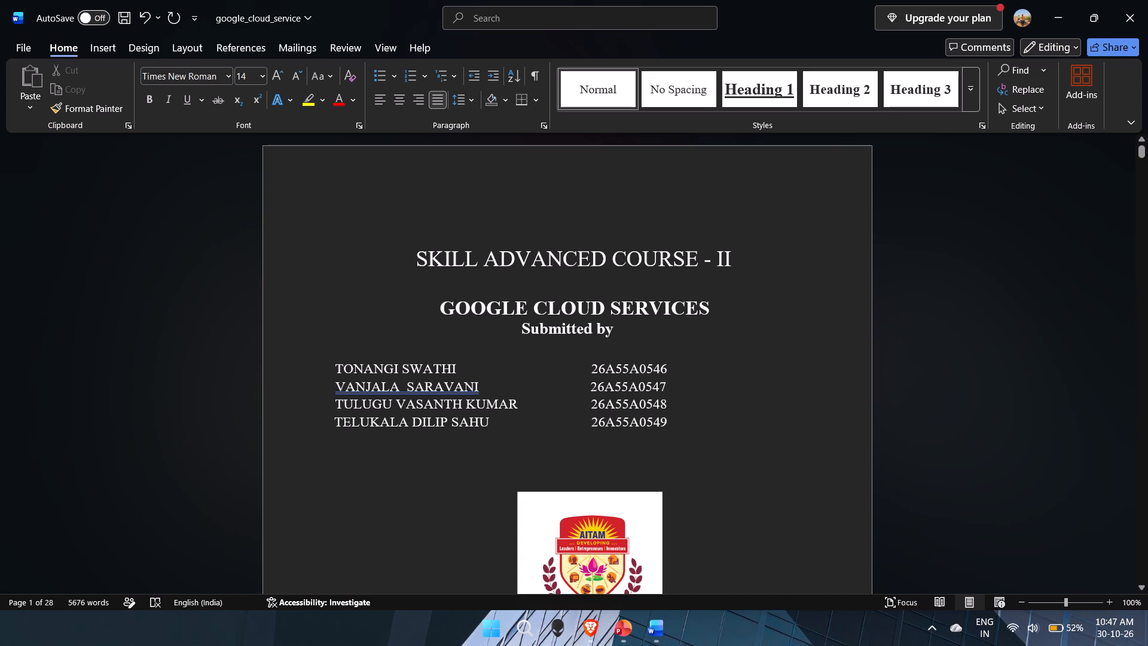
Indent all four student lines together slightly away from the margin, keeping their text intact.
left_click(336, 368)
key("shift+Down")
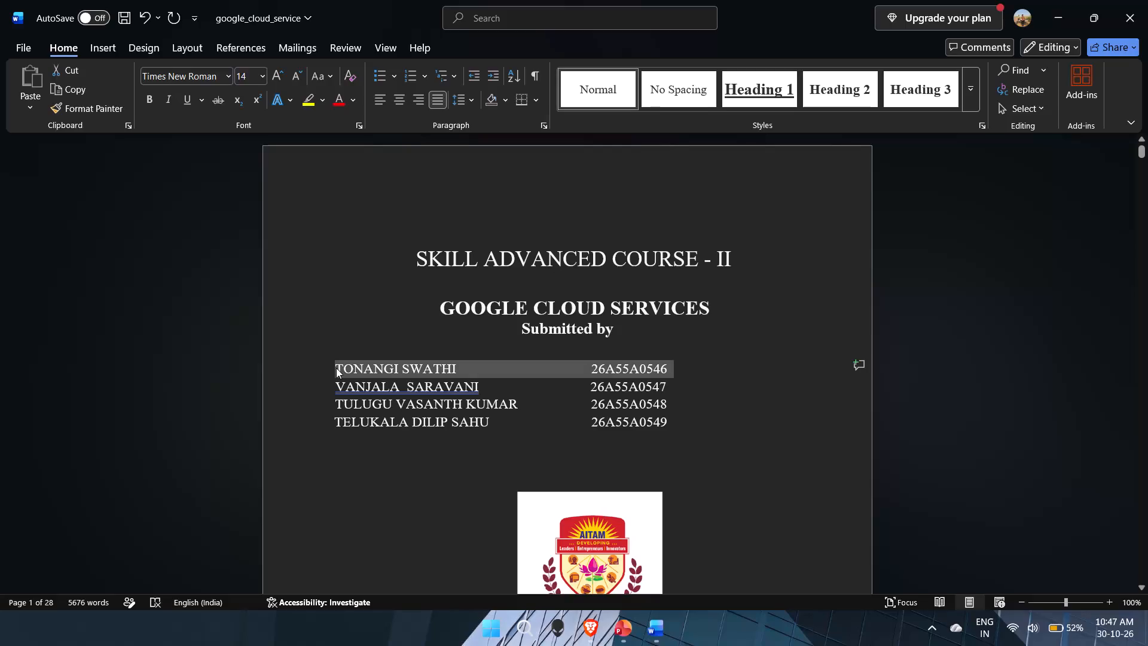
key("shift+Down")
key("shift+Down")
key("shift+Down")
key("Tab")
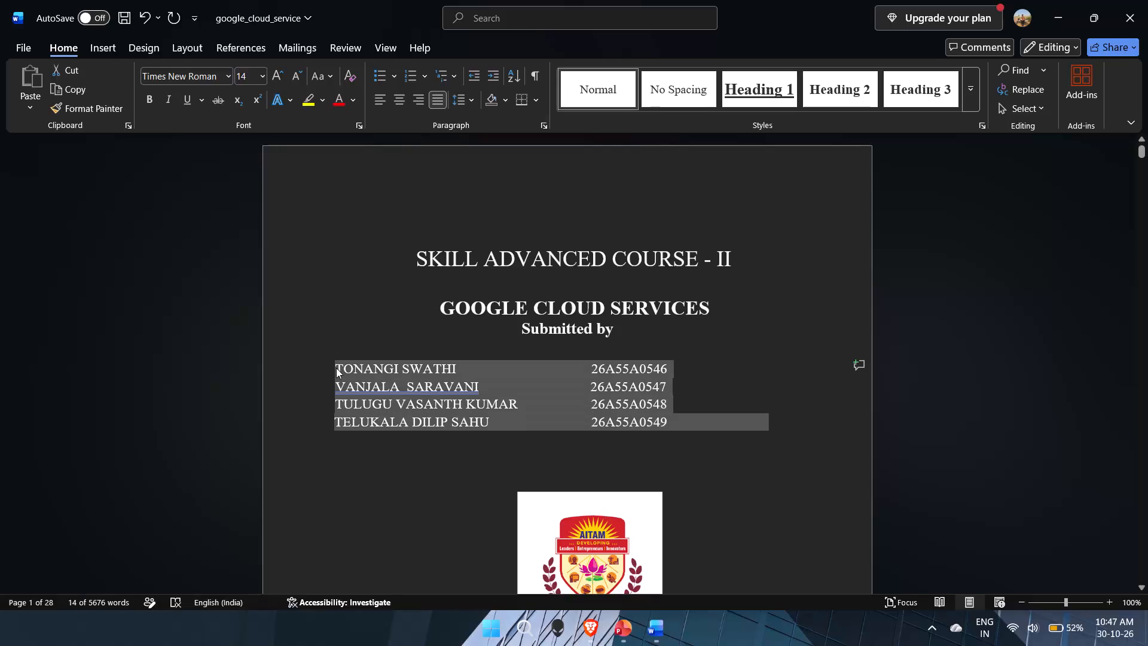
key("Tab")
key("Tab")
key("Tab")
key("Tab")
key("Tab")
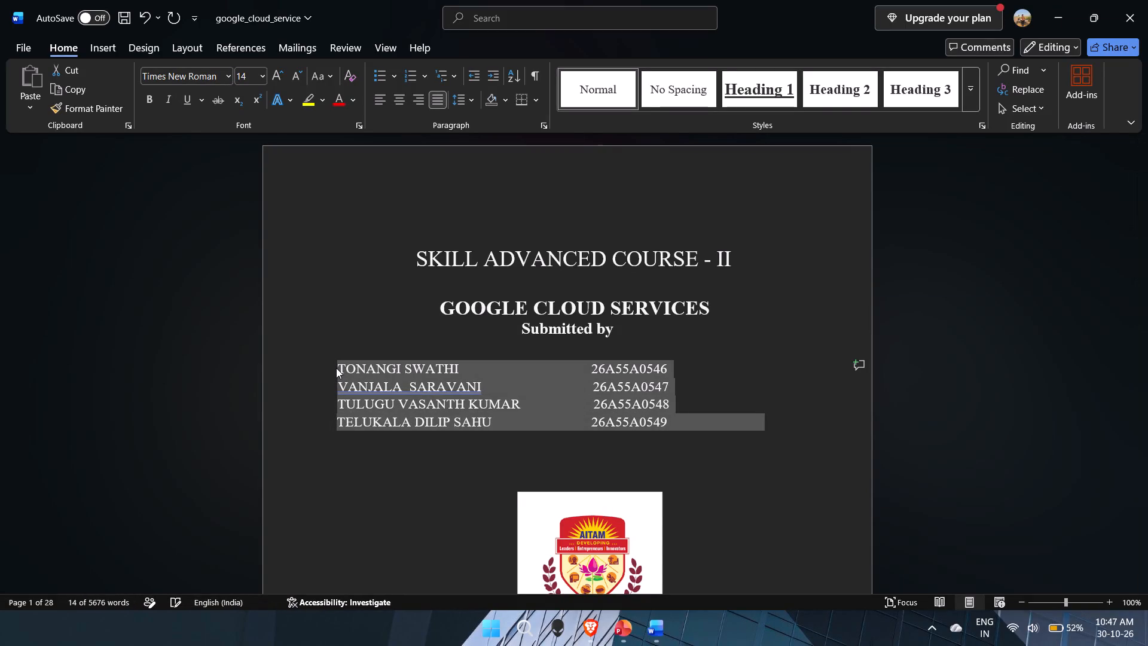
key("Tab")
key("space")
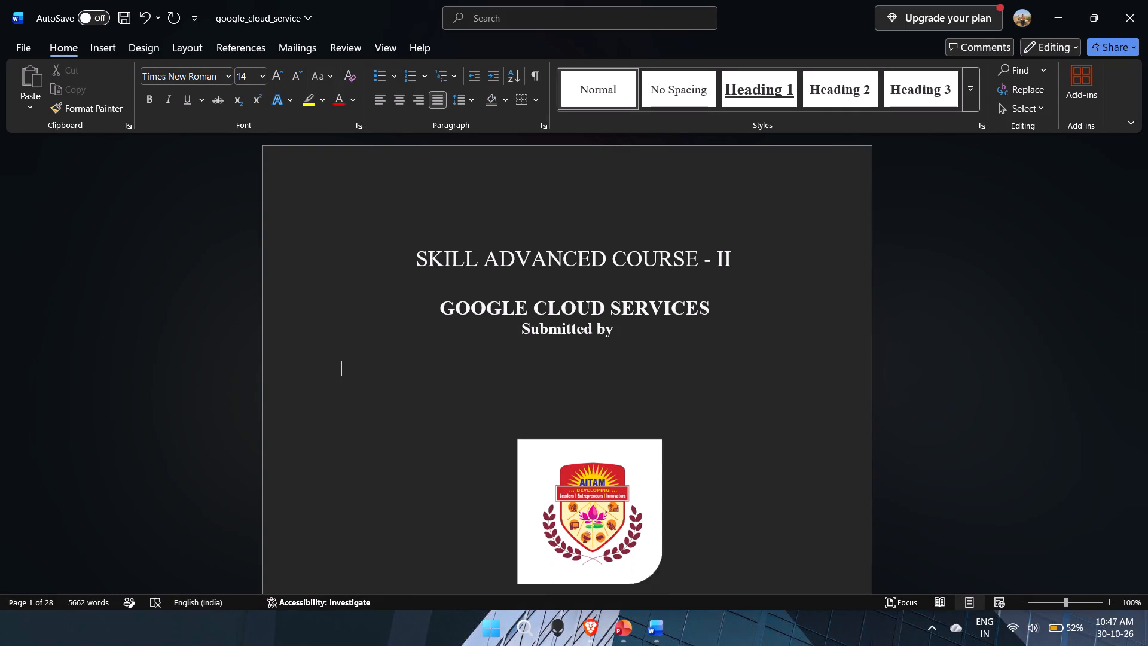
key("ctrl+z")
Insert a blank line above the first student's line, below "Submitted by".
left_click(336, 368)
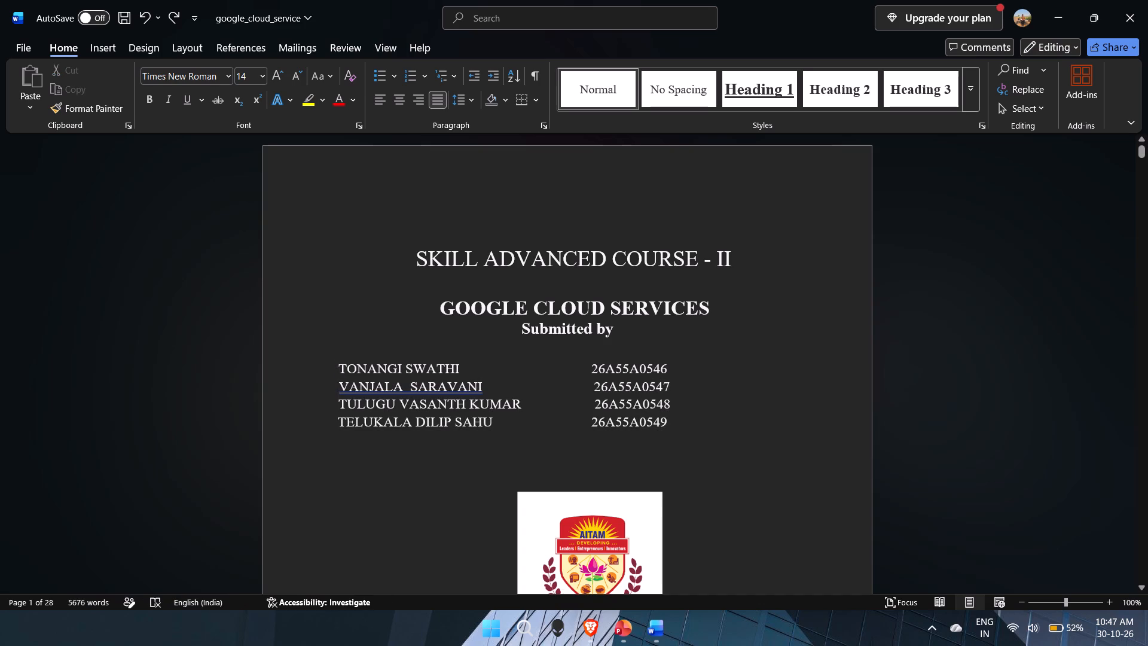
key("Return")
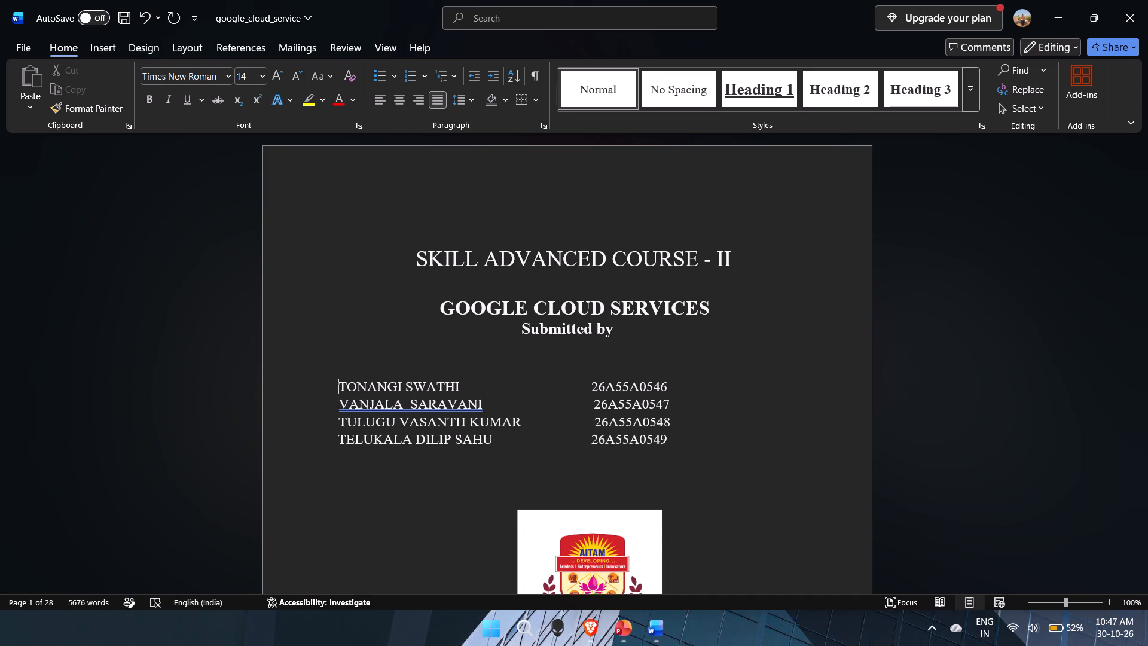
Indent the first student's line with tabs so the name starts just before the start of "SKILL ADVANCED COURSE - II".
key("Tab")
key("Tab")
key("Tab")
key("Tab")
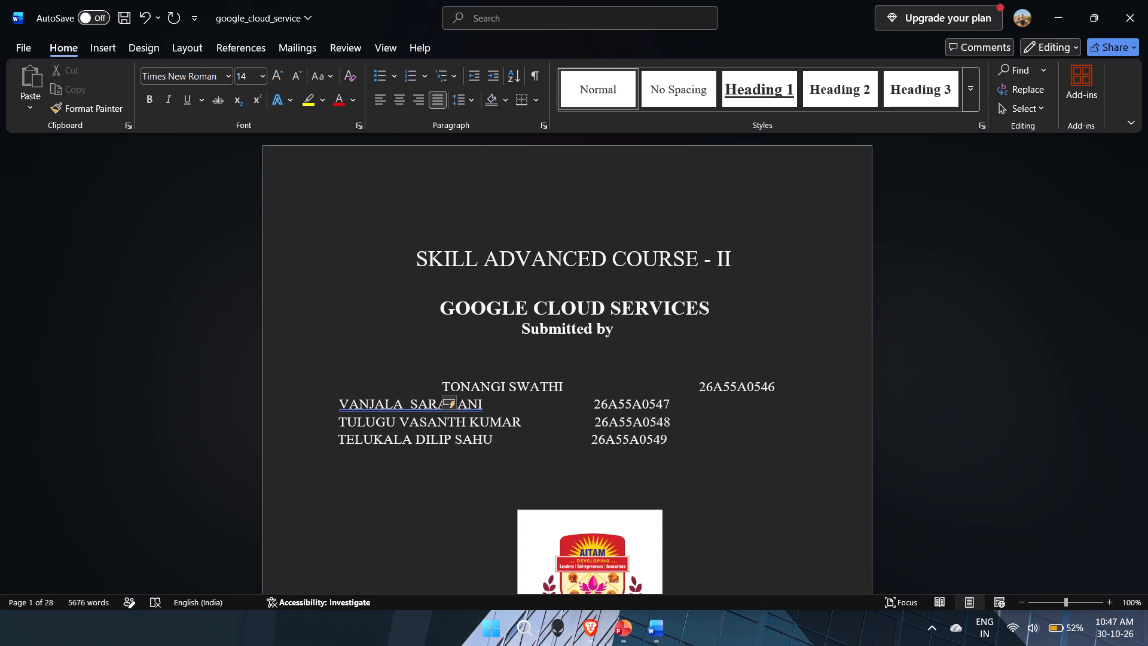
key("BackSpace")
Indent the second student's line with two tabs so it sits under the first student's line.
key("Down")
key("Left")
key("Left")
key("Left")
key("Left")
key("Left")
key("Left")
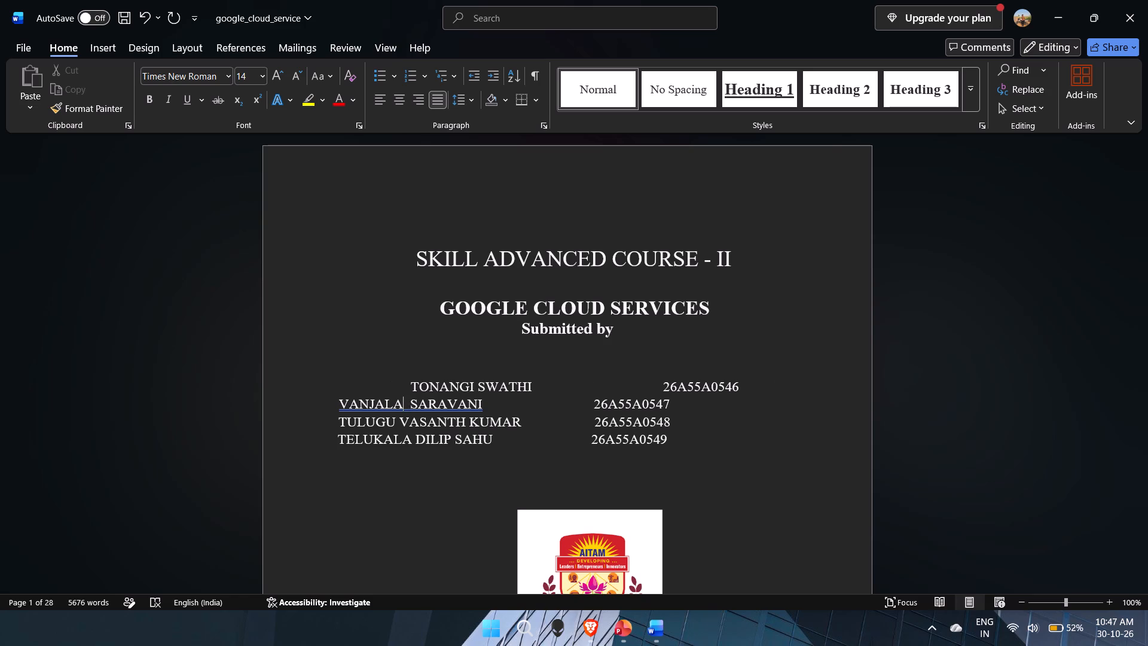
key("Left")
key("Left")
key("Left")
key("Tab")
key("Tab")
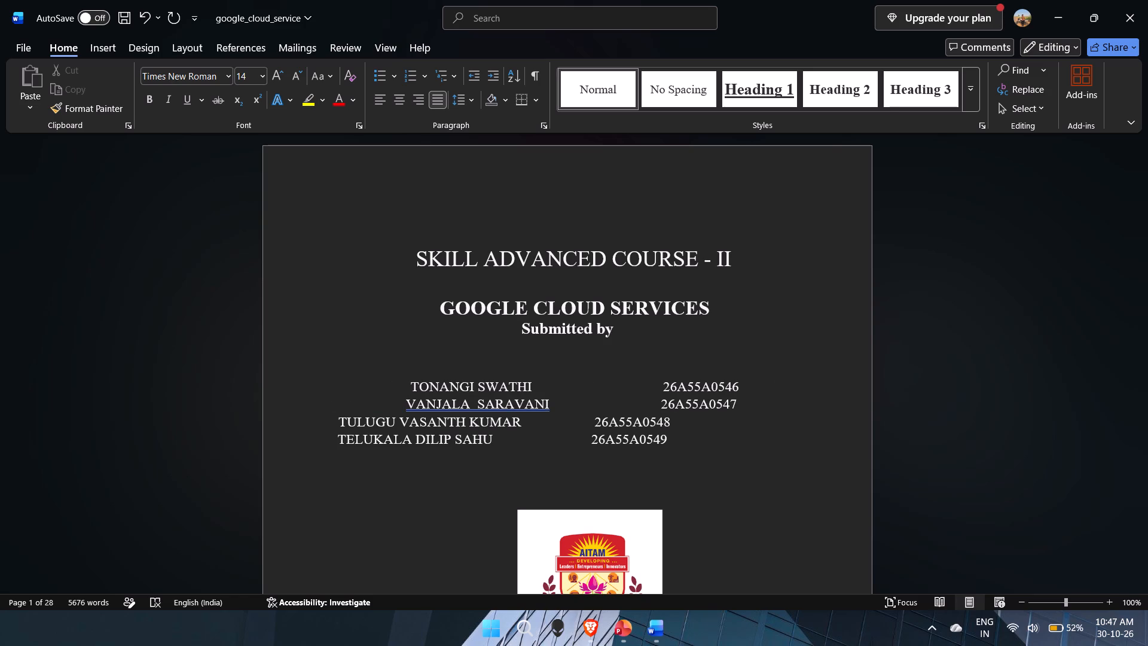
Indent the third student's line with tabs so its name starts level with the second student's name.
key("Down")
key("Left")
key("Left")
key("Left")
key("Left")
key("Left")
key("Left")
key("Left")
key("Left")
key("Tab")
key("Tab")
key("Tab")
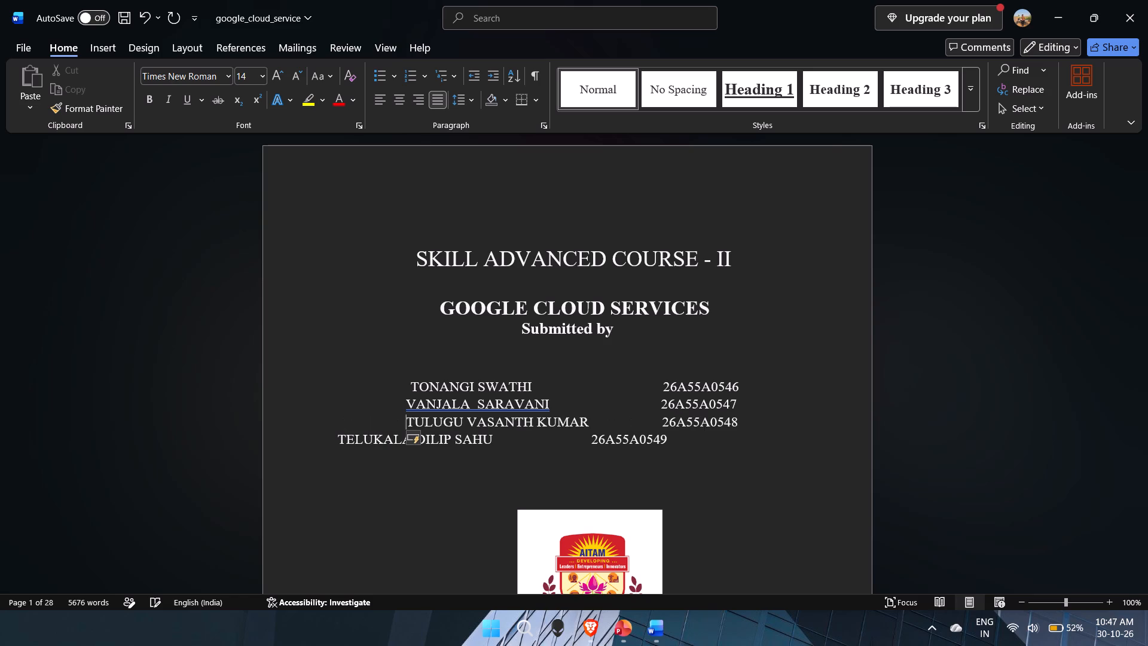
Indent the fourth student's line with three tabs so its name starts level with the third student's name.
key("Down")
key("Left")
key("Left")
key("Left")
key("Left")
key("Left")
key("Left")
key("Left")
key("Tab")
key("Tab")
key("Tab")
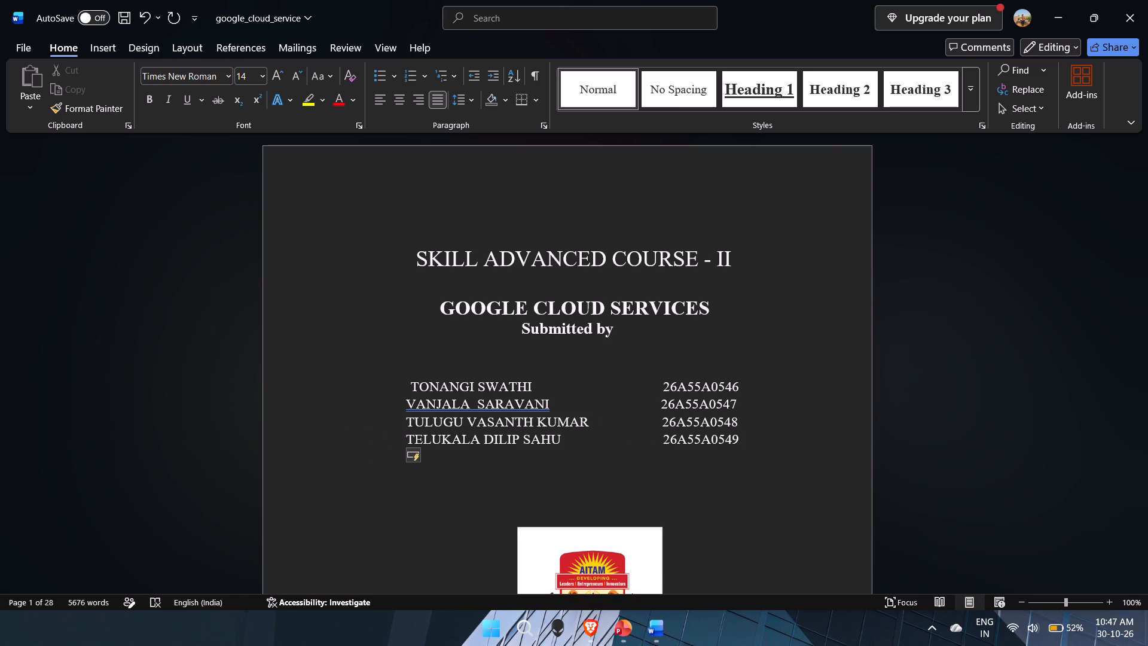
Remove the first student's line indent and re-indent it with tabs so its name lines up with the other three names.
key("Up")
key("Up")
key("Up")
key("BackSpace")
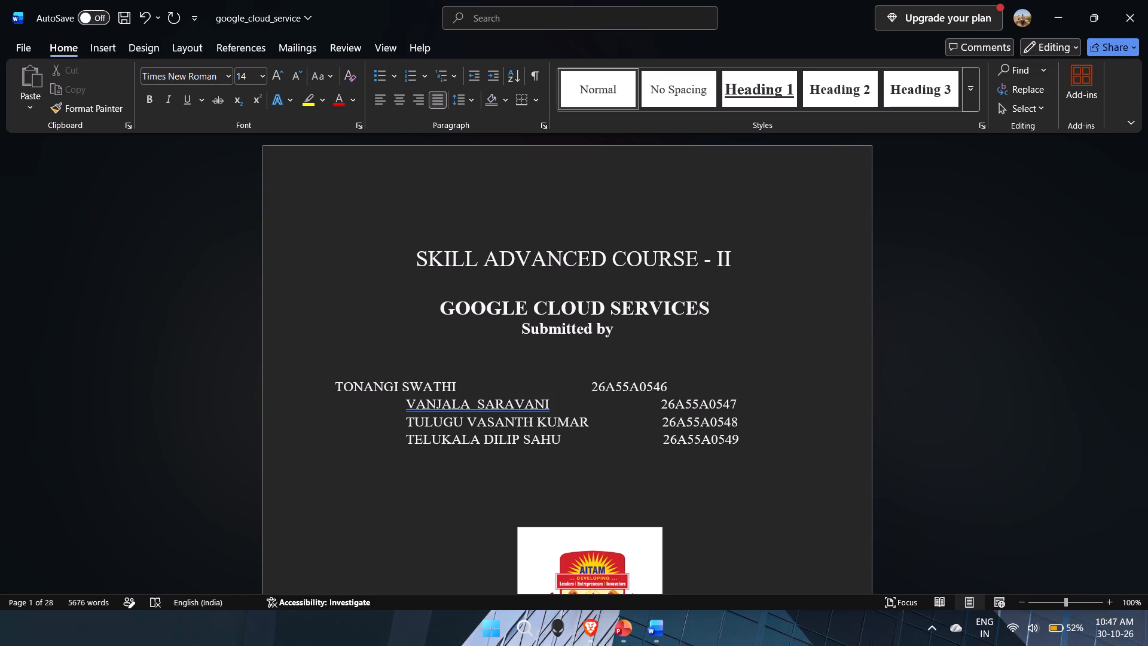
key("Tab")
key("Tab")
key("Tab")
key("Tab")
key("Tab")
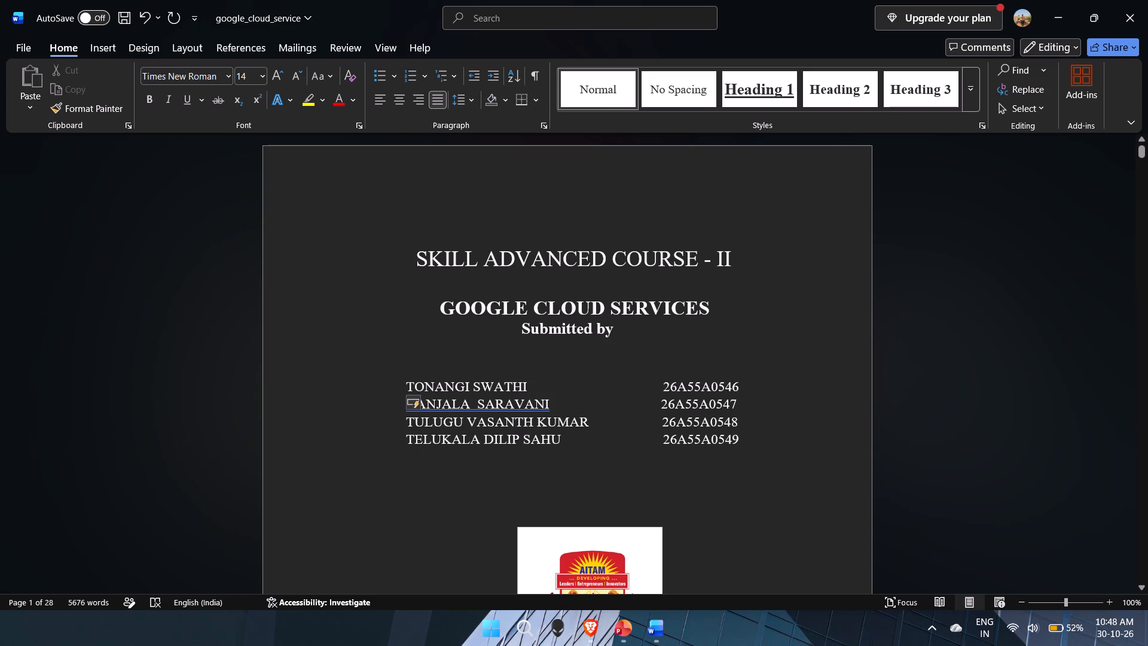
Delete one blank line between "Submitted by" and the first student's line.
key("Up")
key("shift+Up")
key("BackSpace")
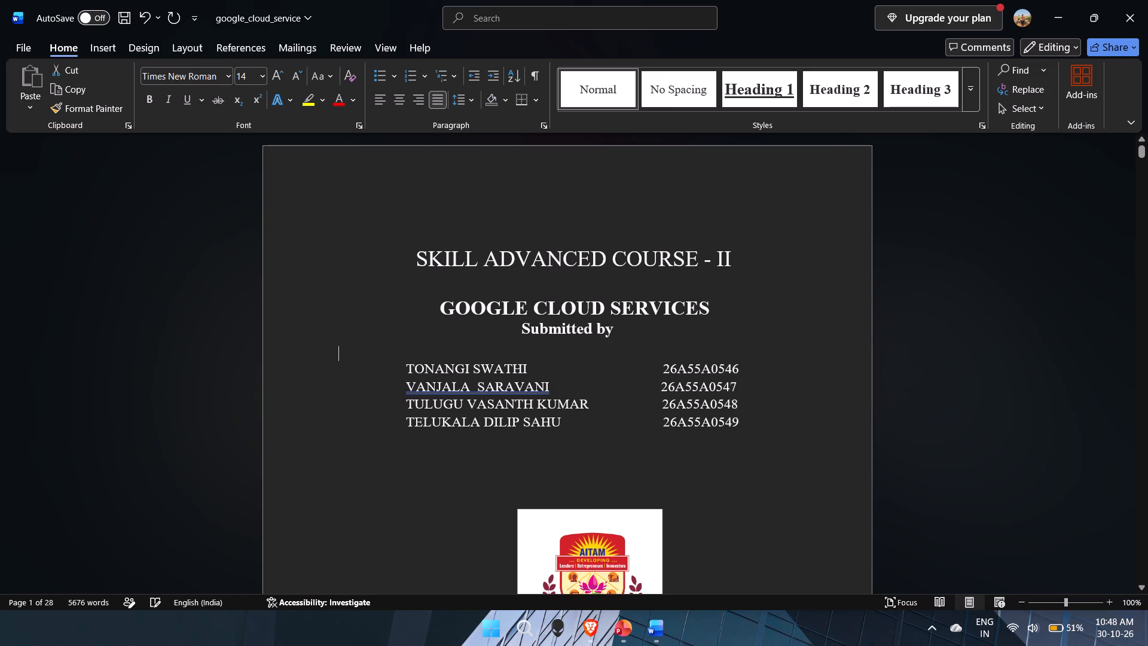
Shrink the cover page's AITAM logo slightly from its upper corner.
scroll(554, 436, "down", 1)
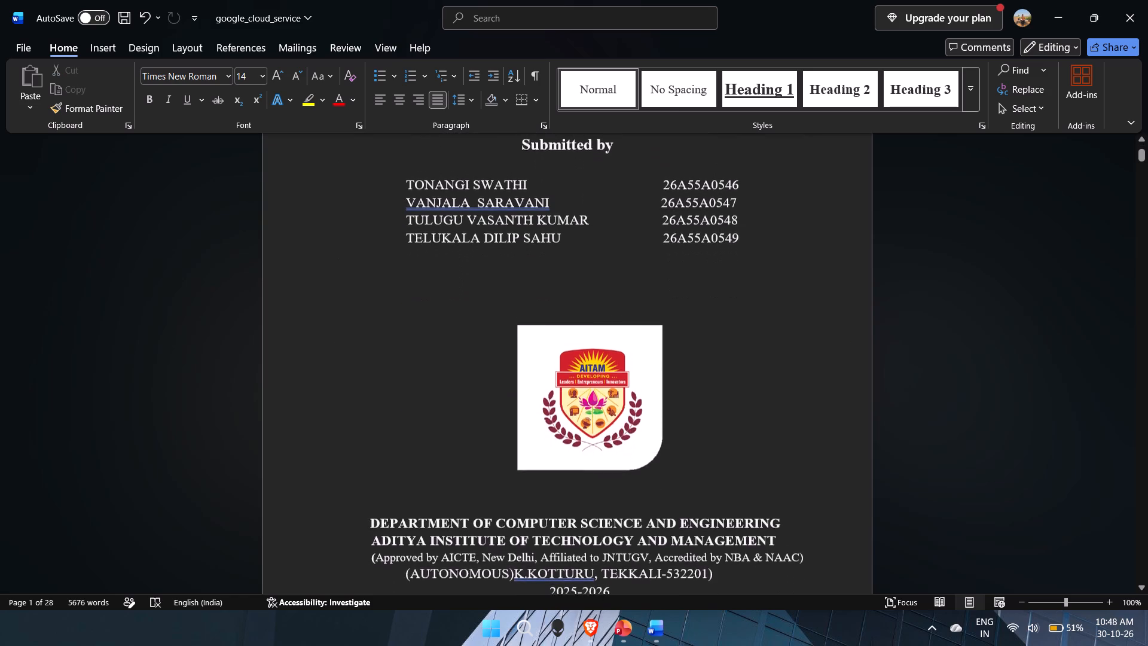
scroll(554, 436, "down", 1)
scroll(554, 436, "up", 3)
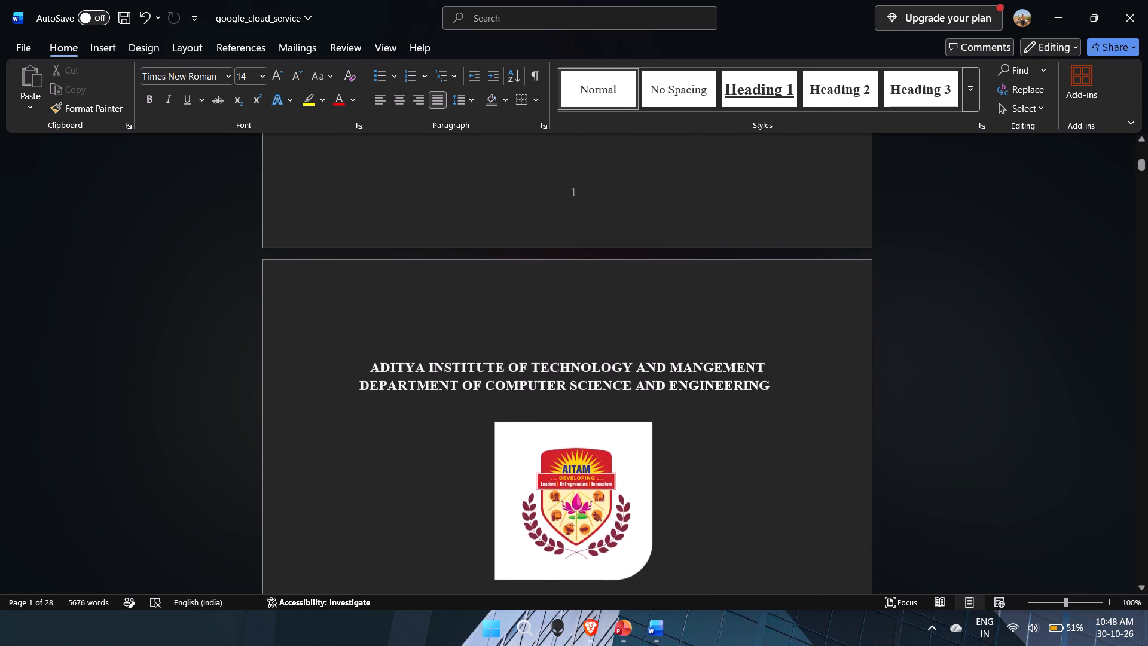
scroll(554, 436, "up", 1)
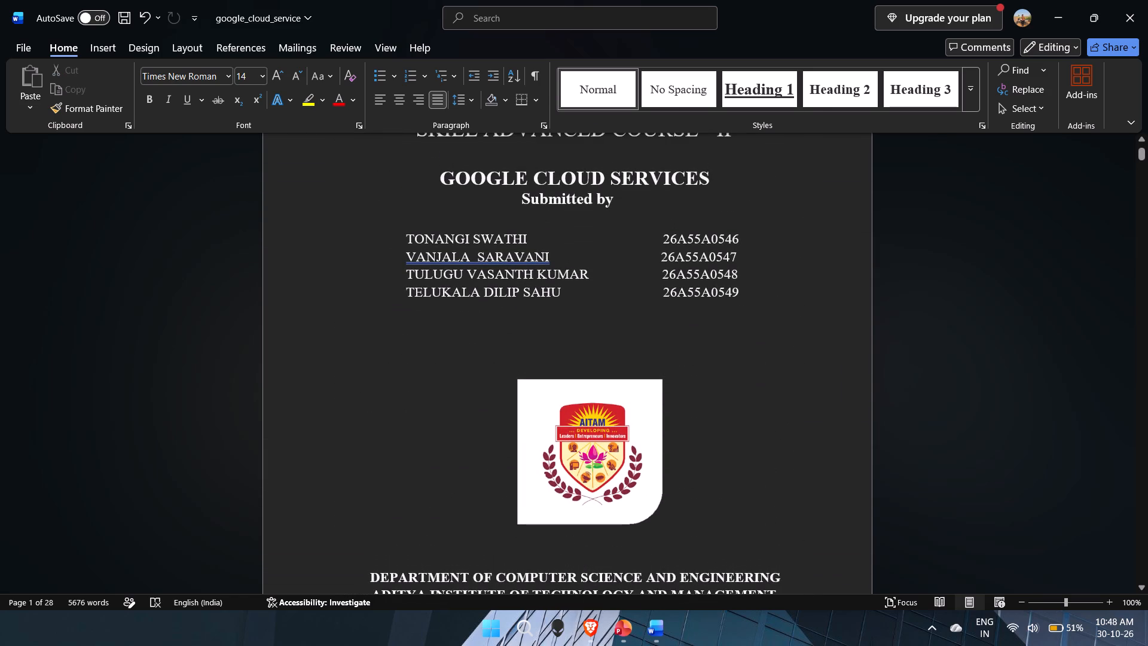
left_click_drag(584, 458, 565, 439)
left_click(565, 439)
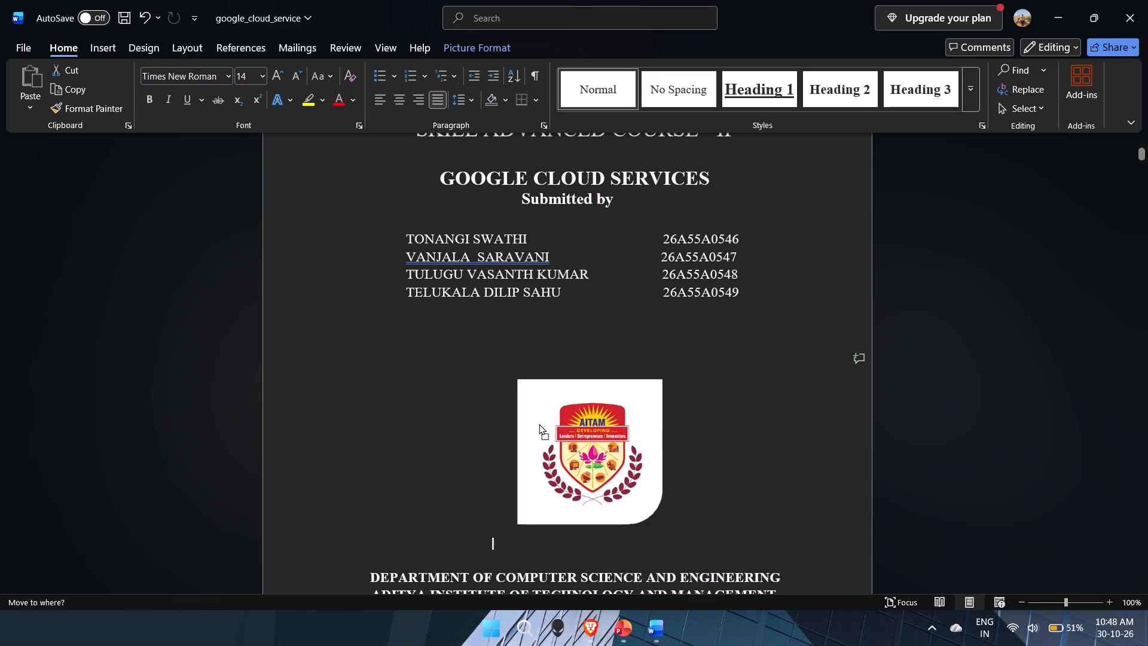
left_click_drag(491, 355, 497, 360)
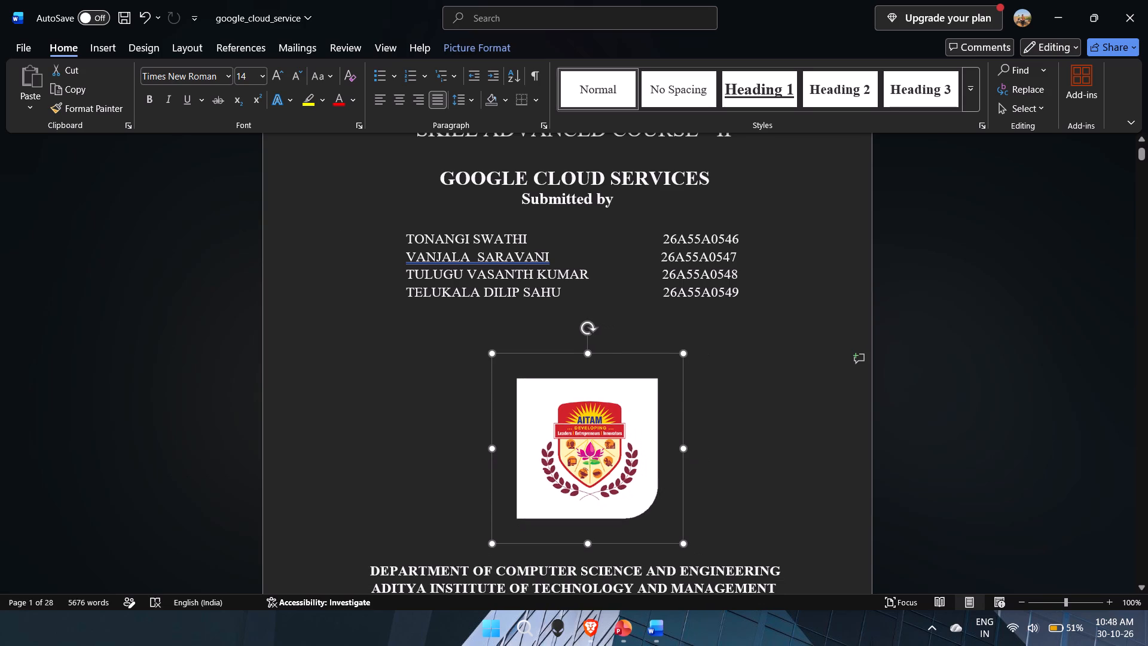
left_click(589, 353)
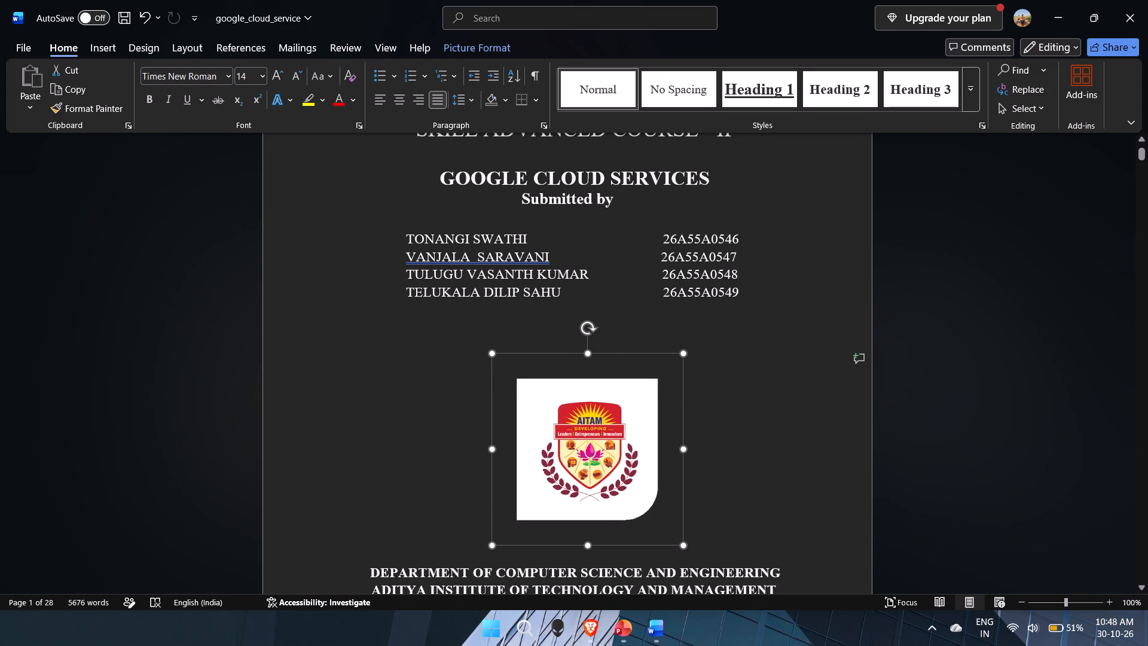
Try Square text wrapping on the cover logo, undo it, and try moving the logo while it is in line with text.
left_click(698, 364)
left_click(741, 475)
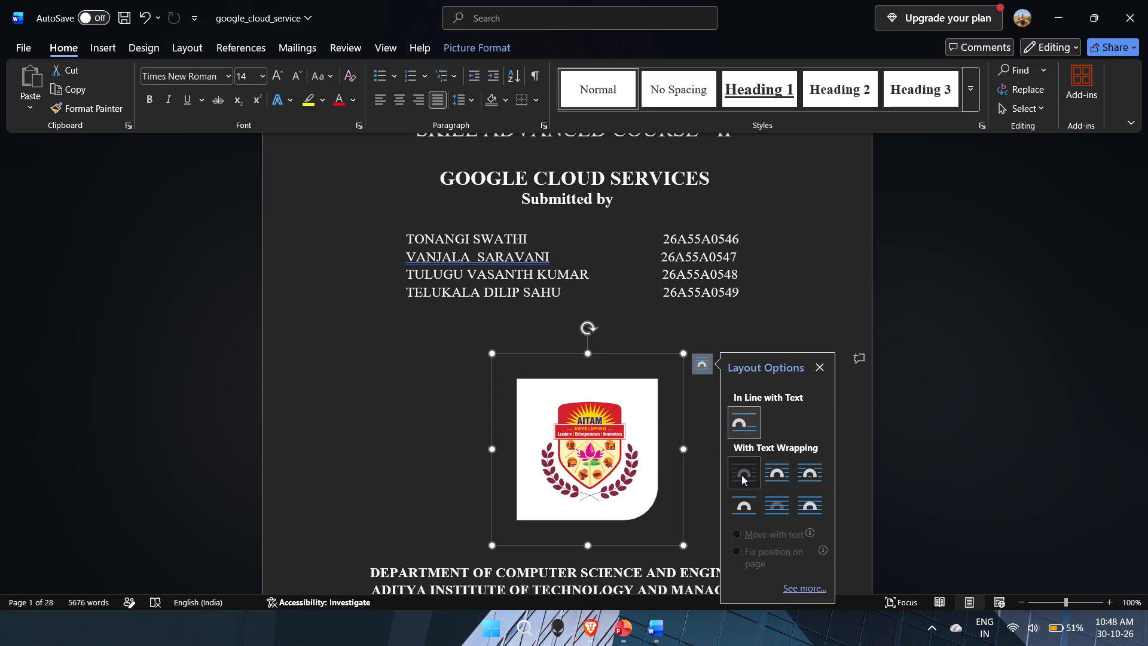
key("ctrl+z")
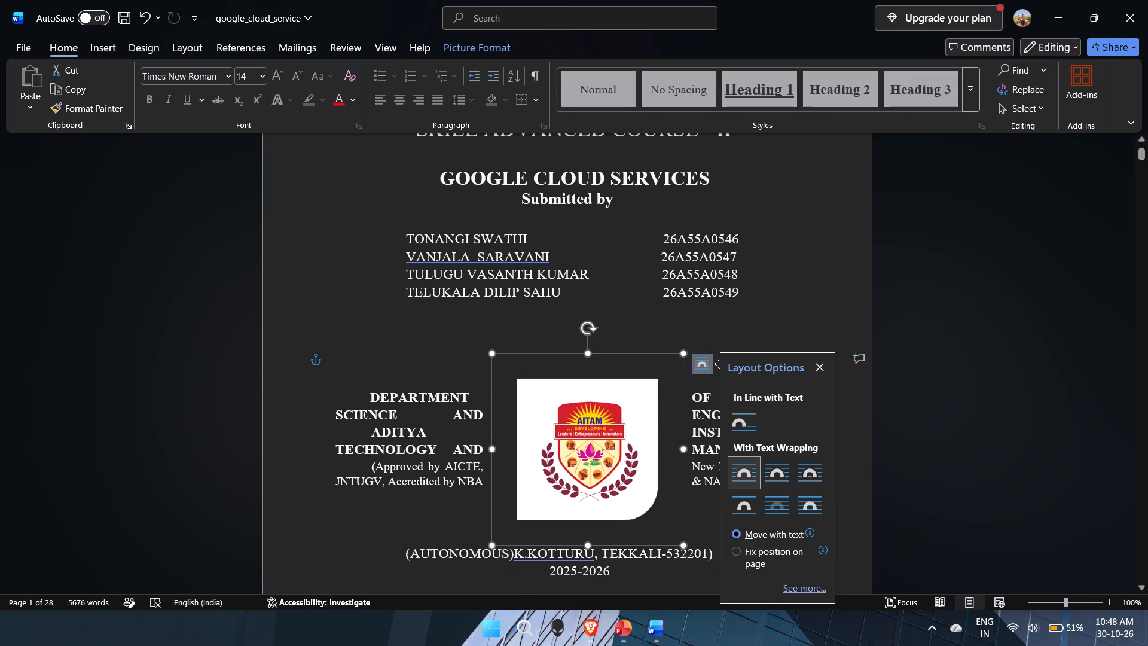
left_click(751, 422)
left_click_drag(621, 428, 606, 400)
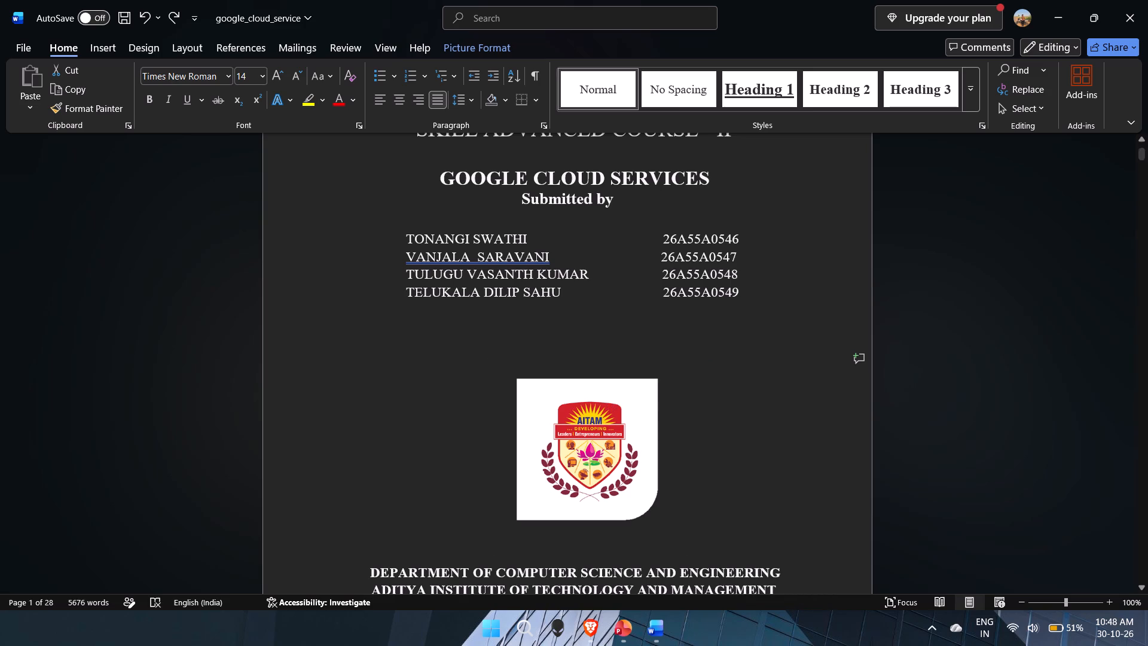
Set the cover logo's text wrapping to Top and Bottom and move it up, centred below the student list.
left_click(703, 364)
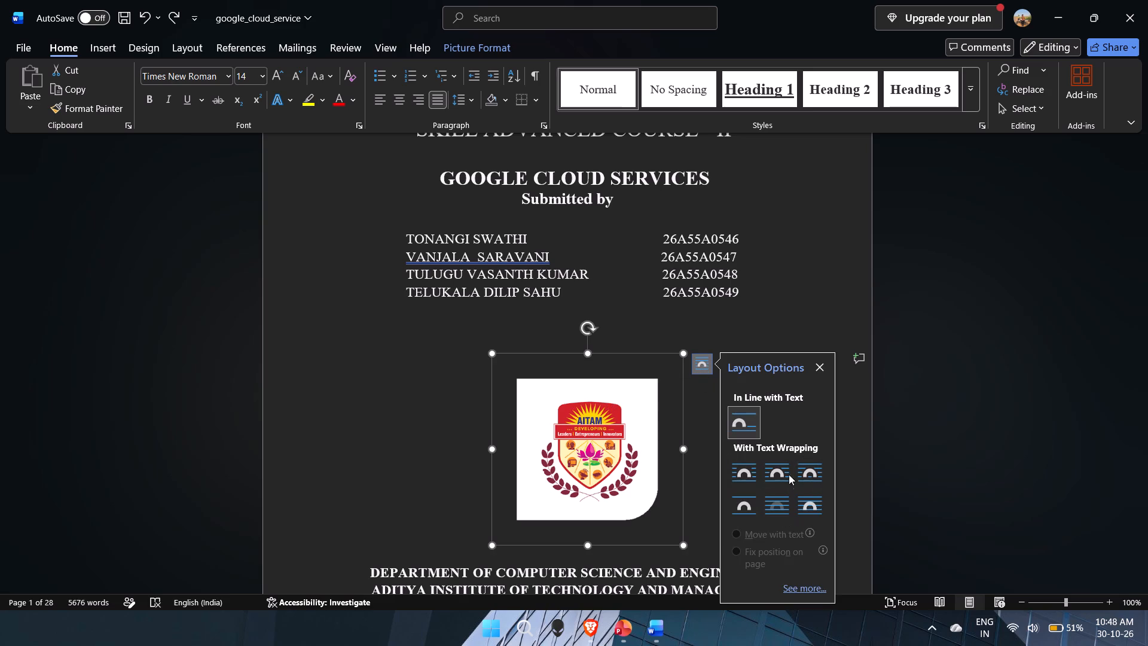
left_click(738, 504)
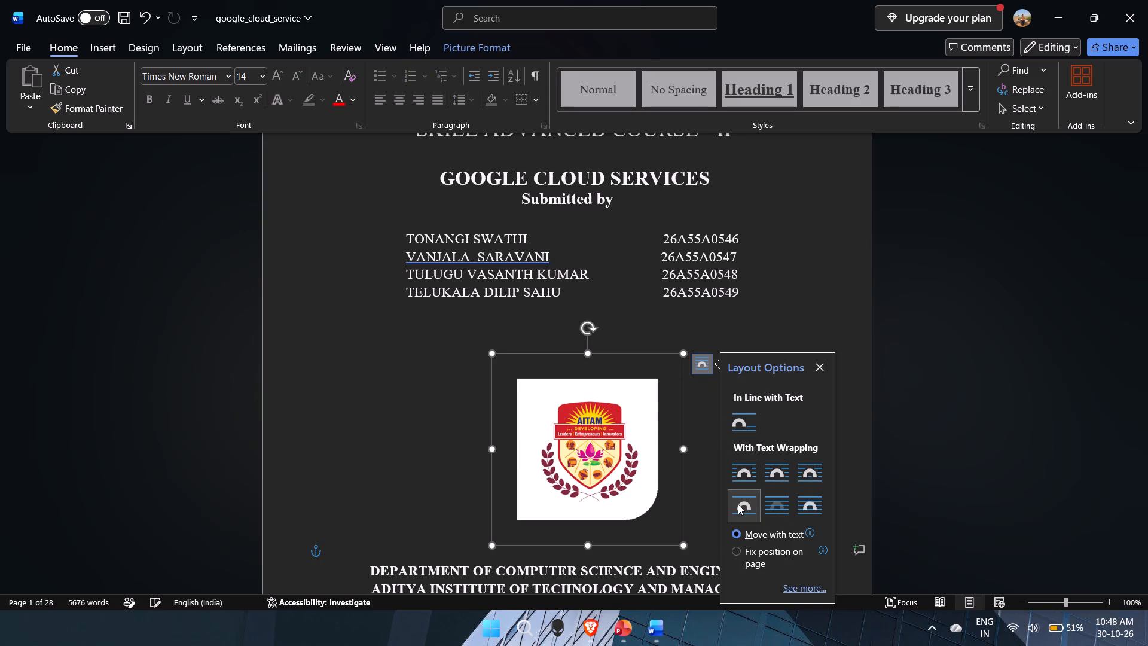
left_click_drag(566, 444, 545, 410)
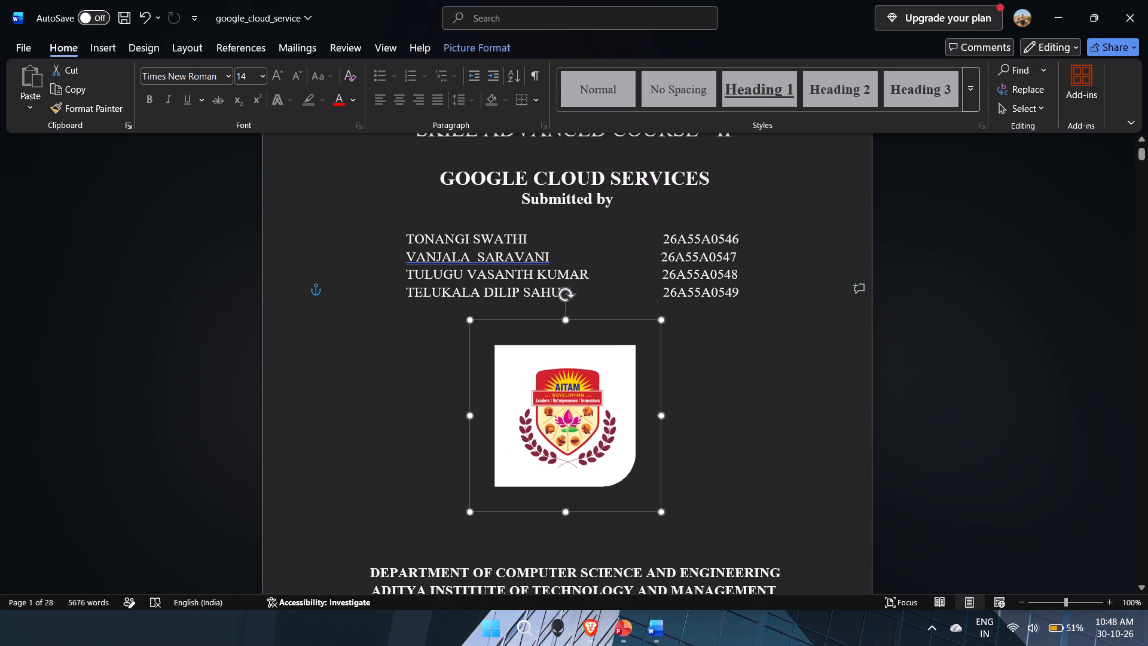
left_click_drag(545, 410, 546, 408)
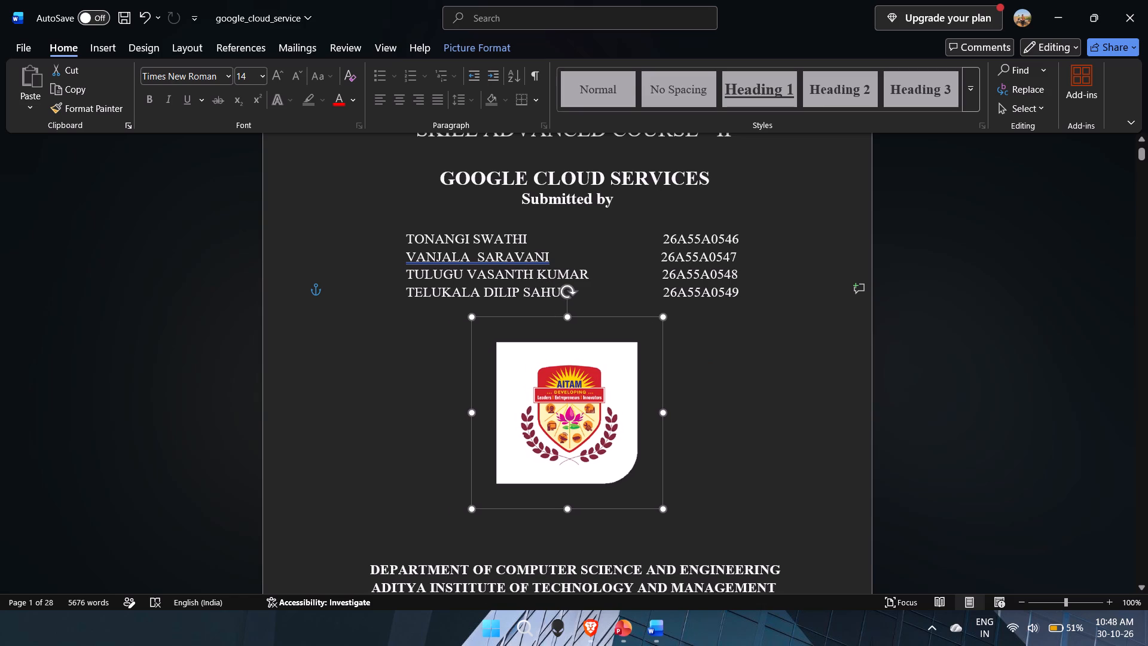
left_click_drag(546, 408, 552, 410)
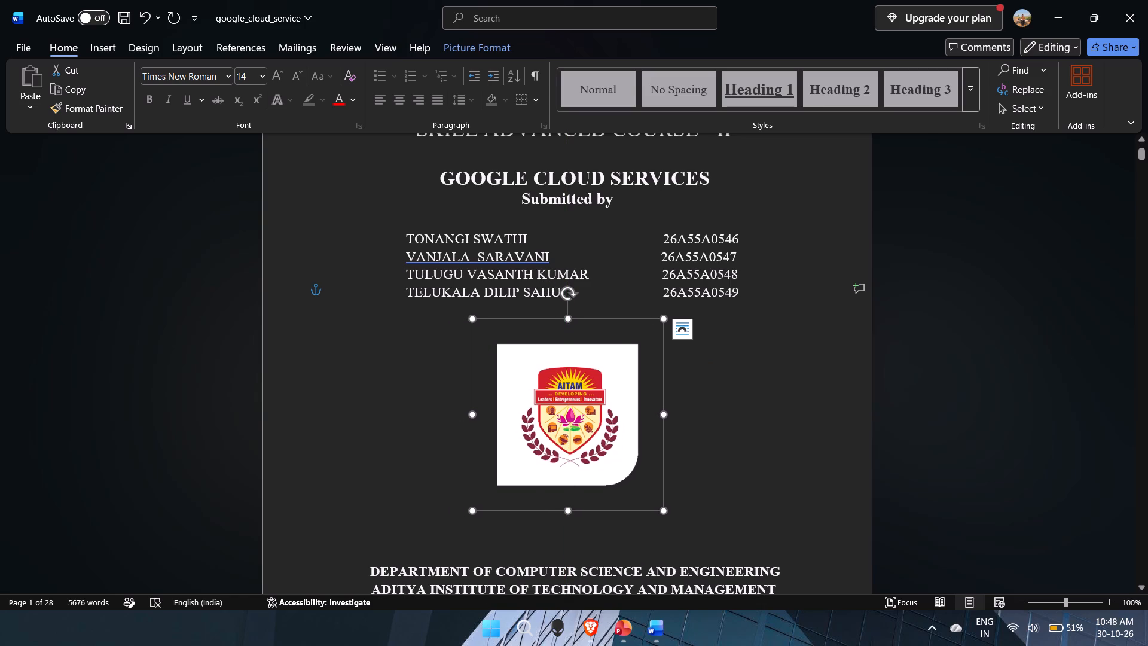
Delete the surplus spaces in the blank line above "DEPARTMENT OF COMPUTER SCIENCE AND ENGINEERING" on the cover page.
left_click(392, 547)
scroll(392, 547, "down", 2)
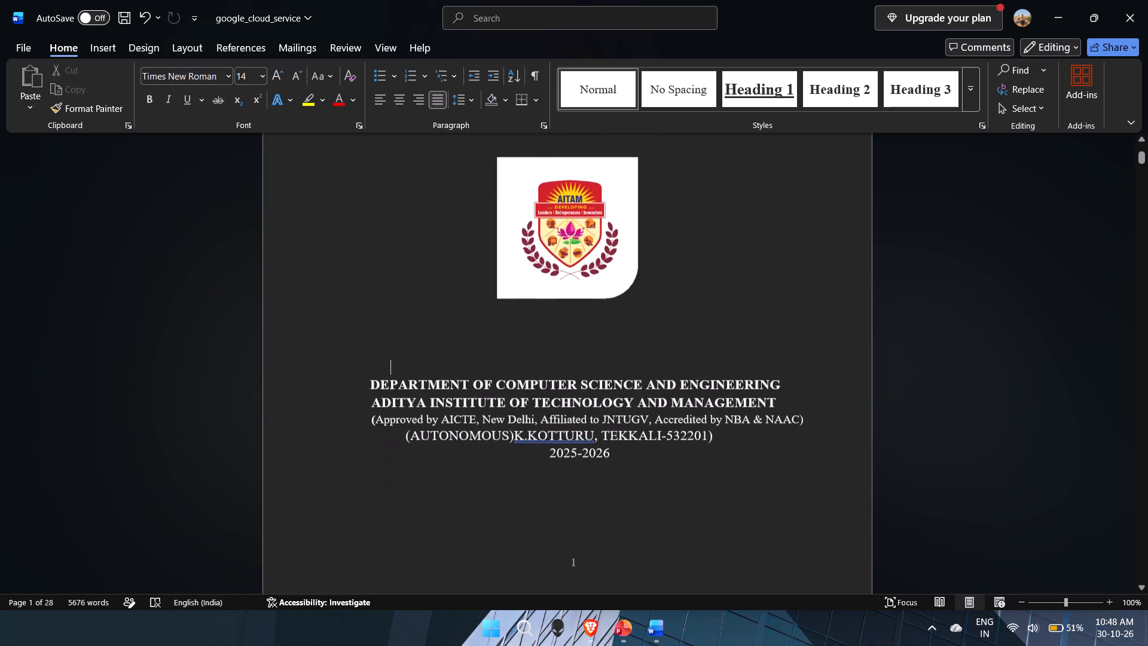
key("BackSpace")
key("BackSpace")
key("BackSpace")
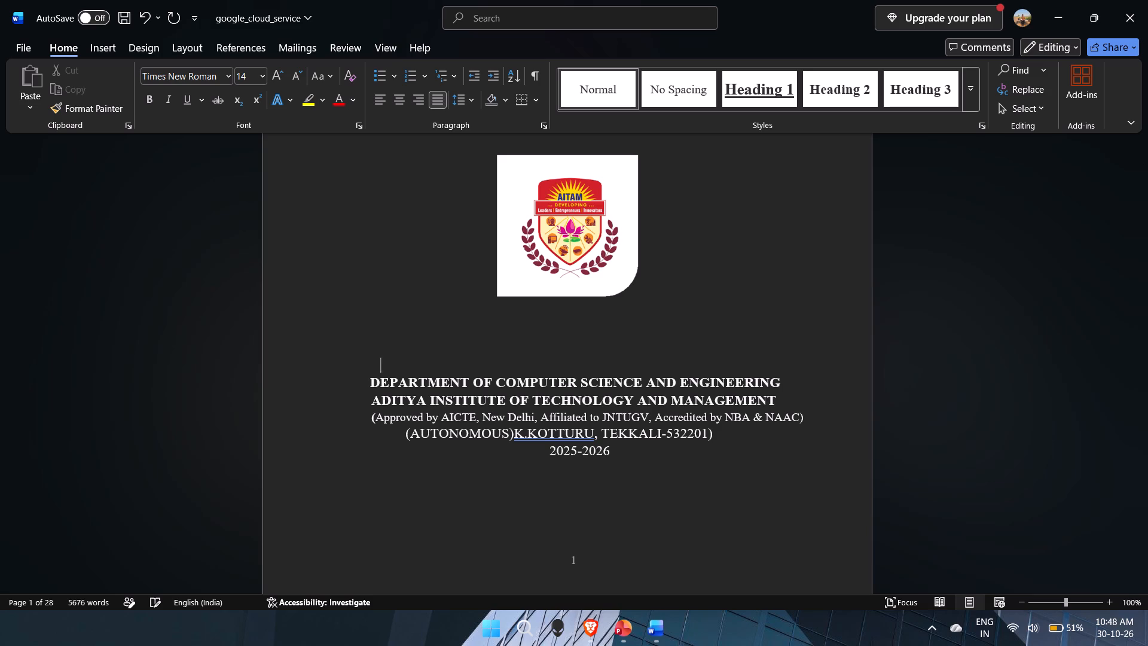
key("BackSpace")
key("BackSpace")
key("BackSpace")
key("BackSpace")
key("BackSpace")
key("BackSpace")
key("BackSpace")
key("BackSpace")
key("BackSpace")
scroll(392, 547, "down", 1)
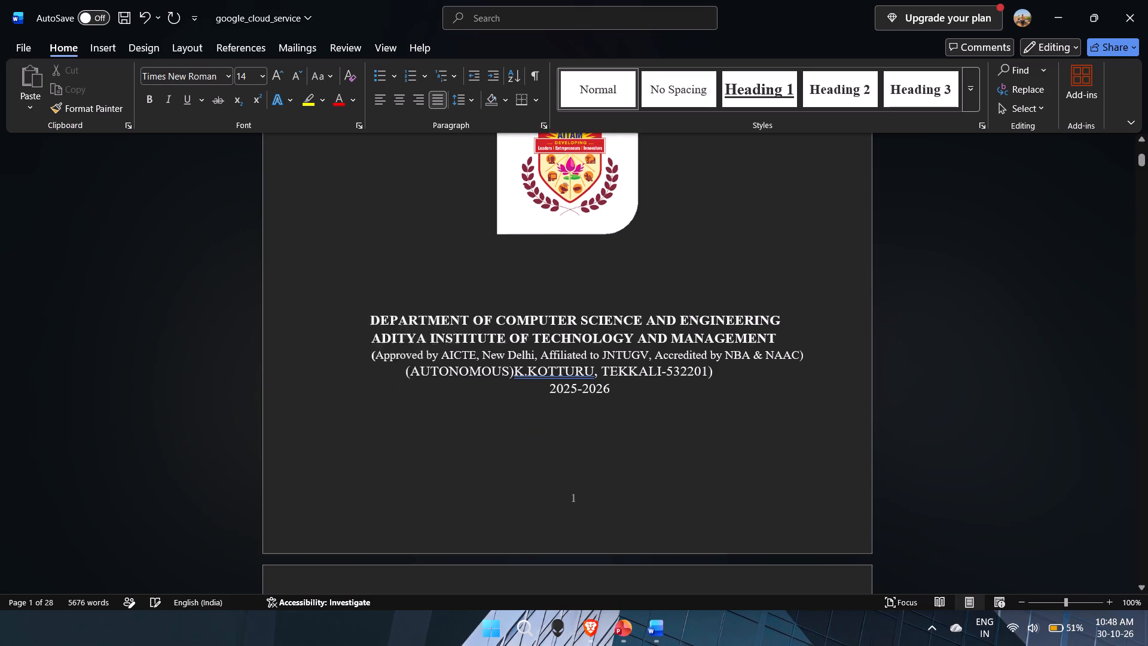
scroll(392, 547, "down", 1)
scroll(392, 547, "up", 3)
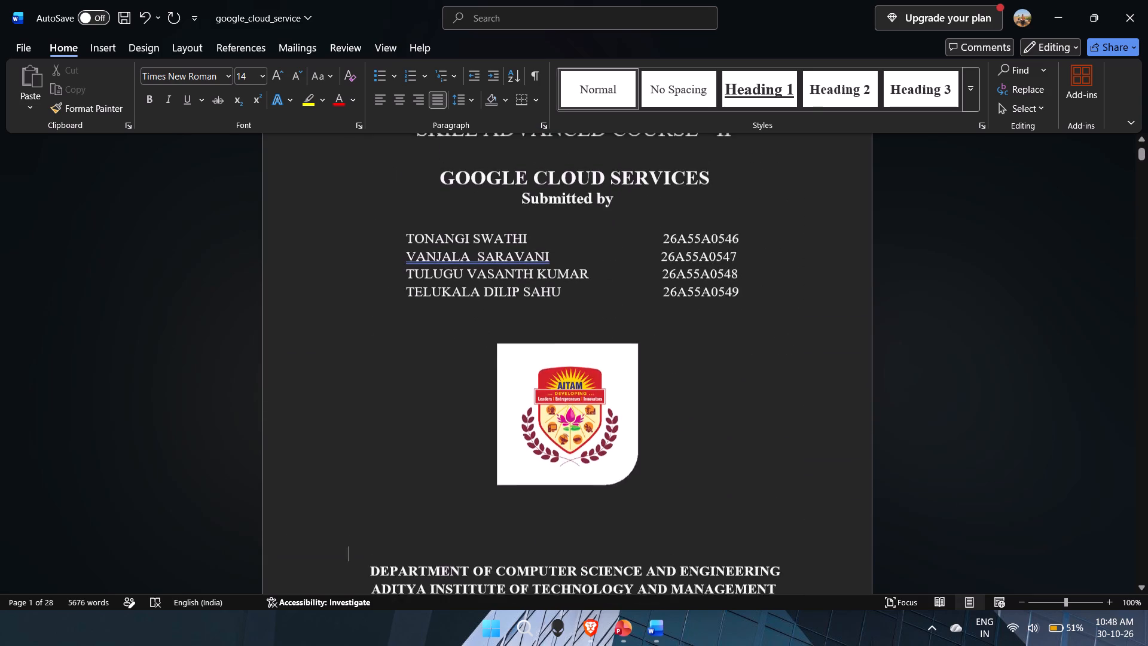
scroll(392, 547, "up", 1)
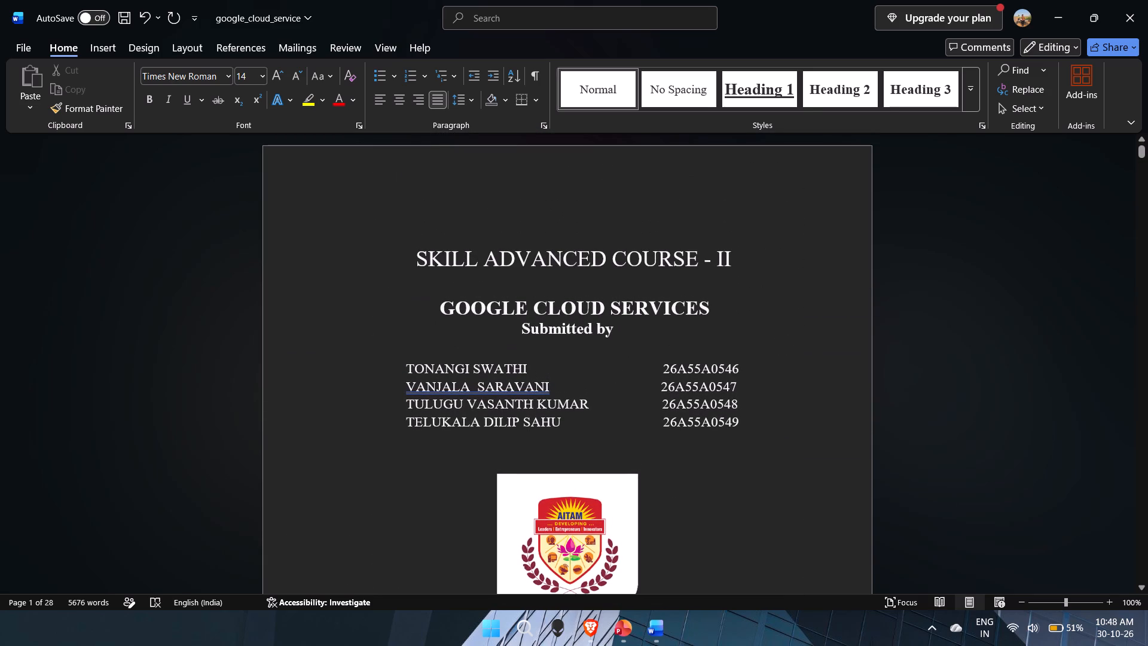
Remove the blank line between "SKILL ADVANCED COURSE - II" and "GOOGLE CLOUD SERVICES" on the cover page, keeping the title centred.
left_click(460, 288)
key("shift+Up")
key("shift+Down")
key("BackSpace")
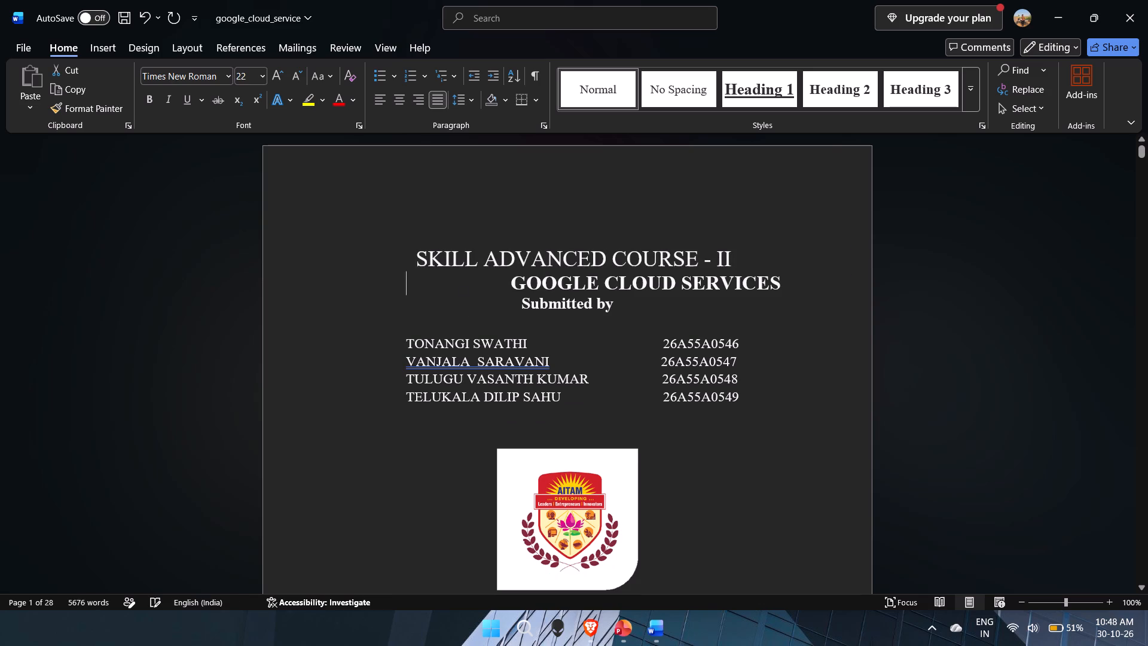
key("BackSpace")
key("BackSpace")
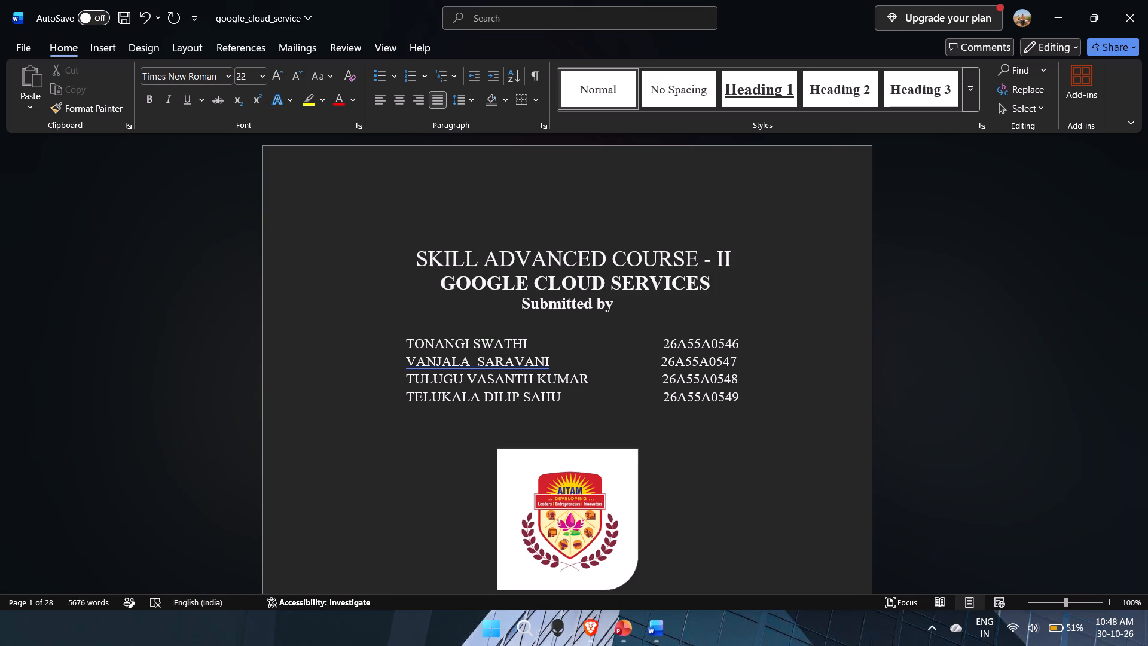
Insert a blank line above "Submitted by" on the cover page and indent the heading back to the page's centre.
left_click(519, 303)
key("Return")
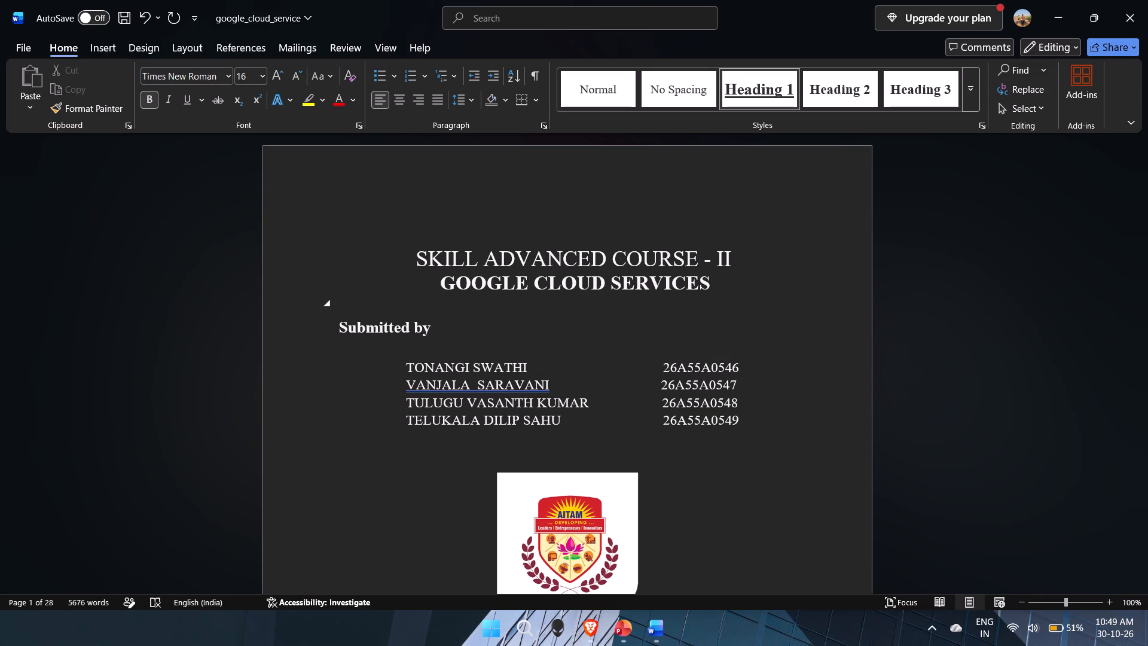
key("Tab")
key("Tab")
key("Tab")
key("Tab")
key("Tab")
key("Tab")
key("Tab")
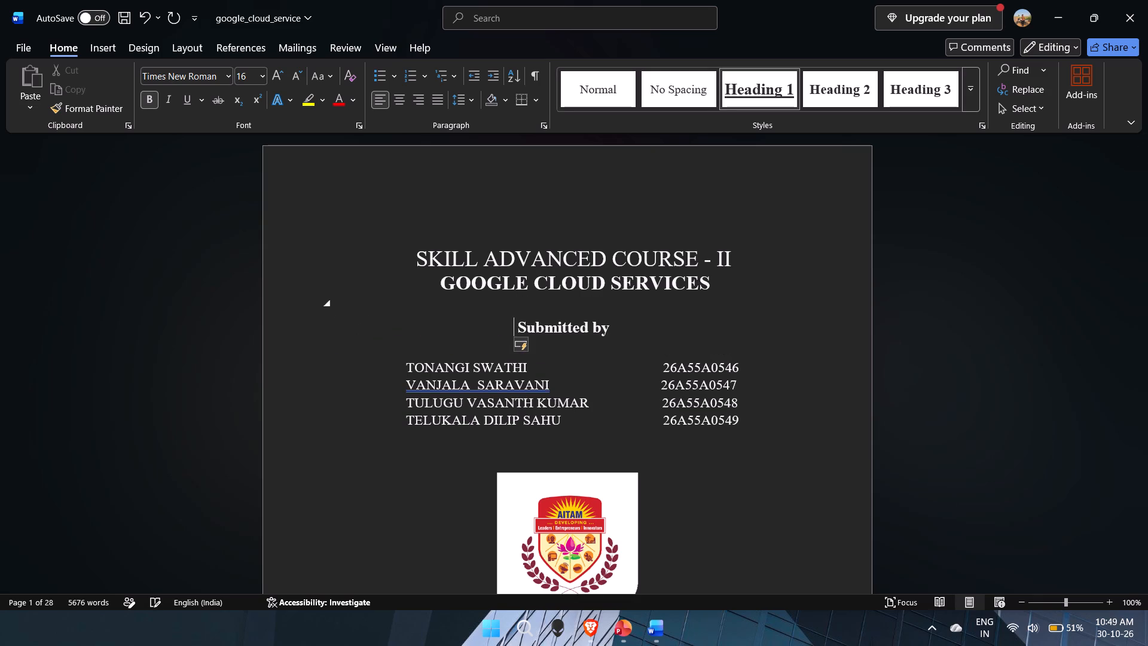
Delete the blank line between "Submitted by" and the student list on the cover page.
key("Down")
key("BackSpace")
key("BackSpace")
key("BackSpace")
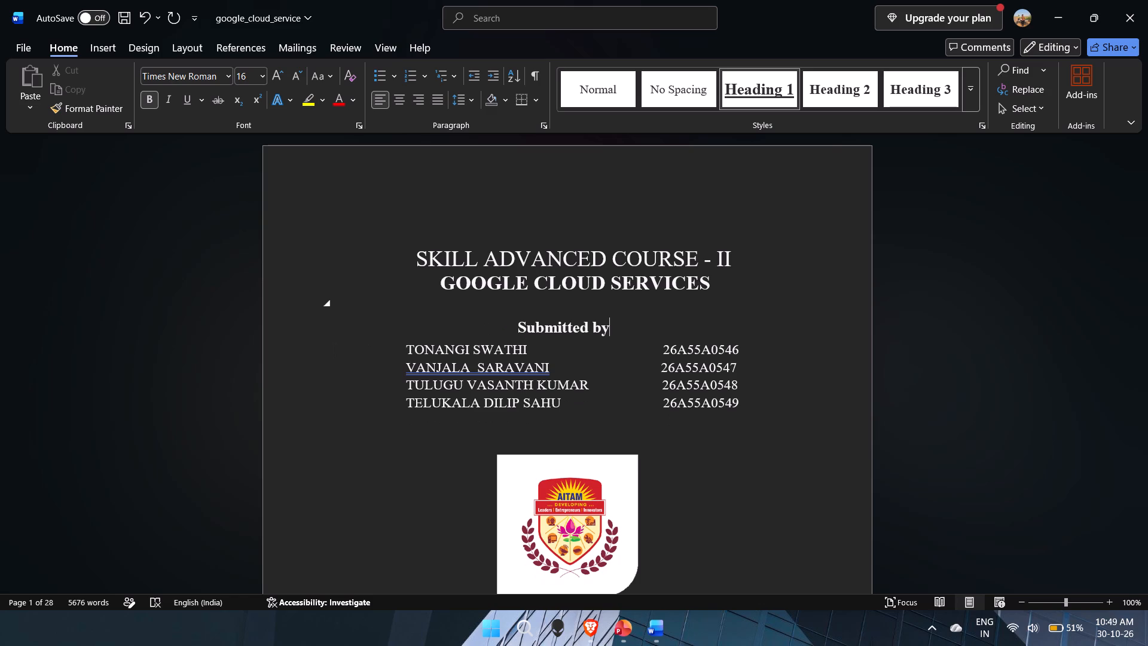
Review the layout of the whole cover page and the certificate page.
scroll(519, 303, "down", 1)
scroll(519, 303, "up", 1)
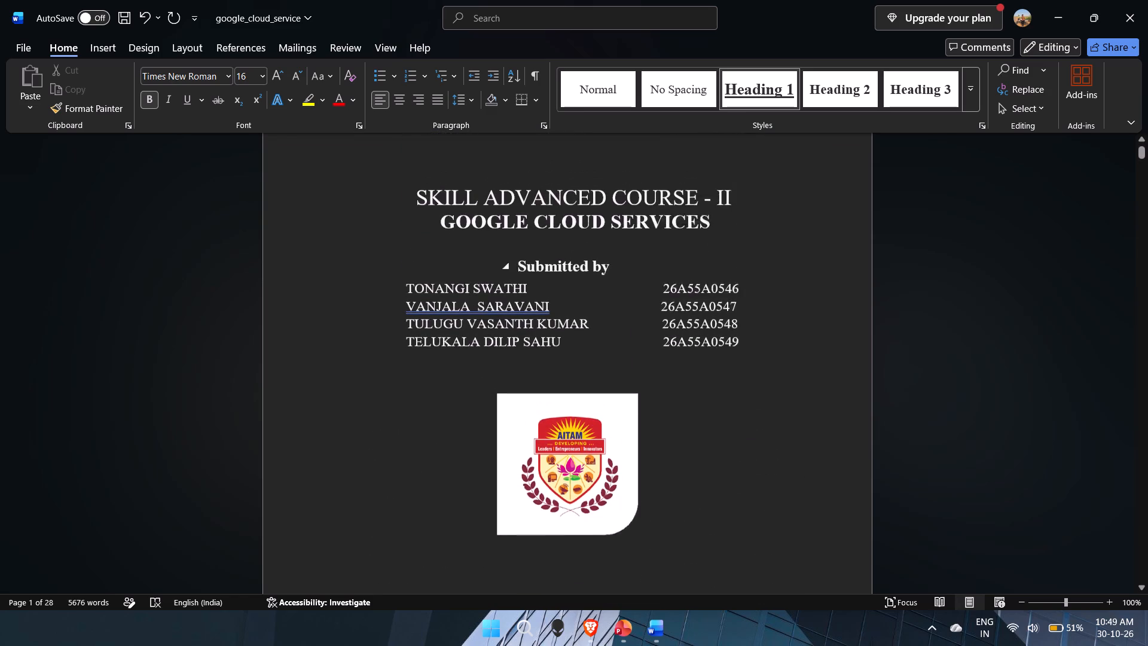
scroll(519, 303, "up", 1)
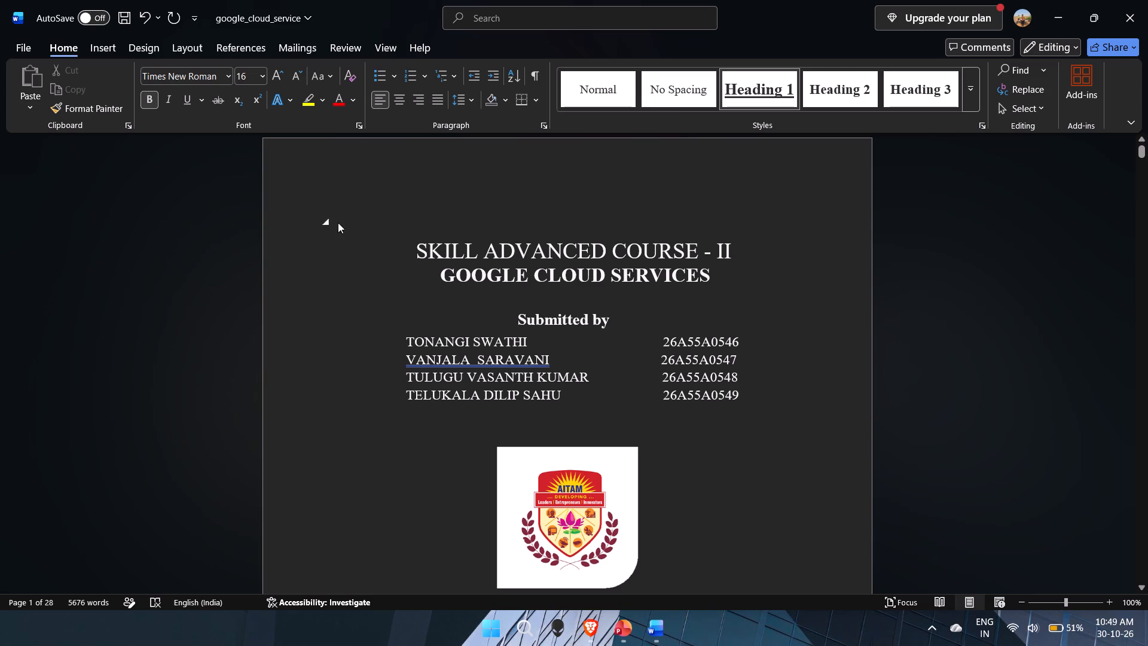
scroll(356, 166, "up", 2)
scroll(356, 166, "down", 1)
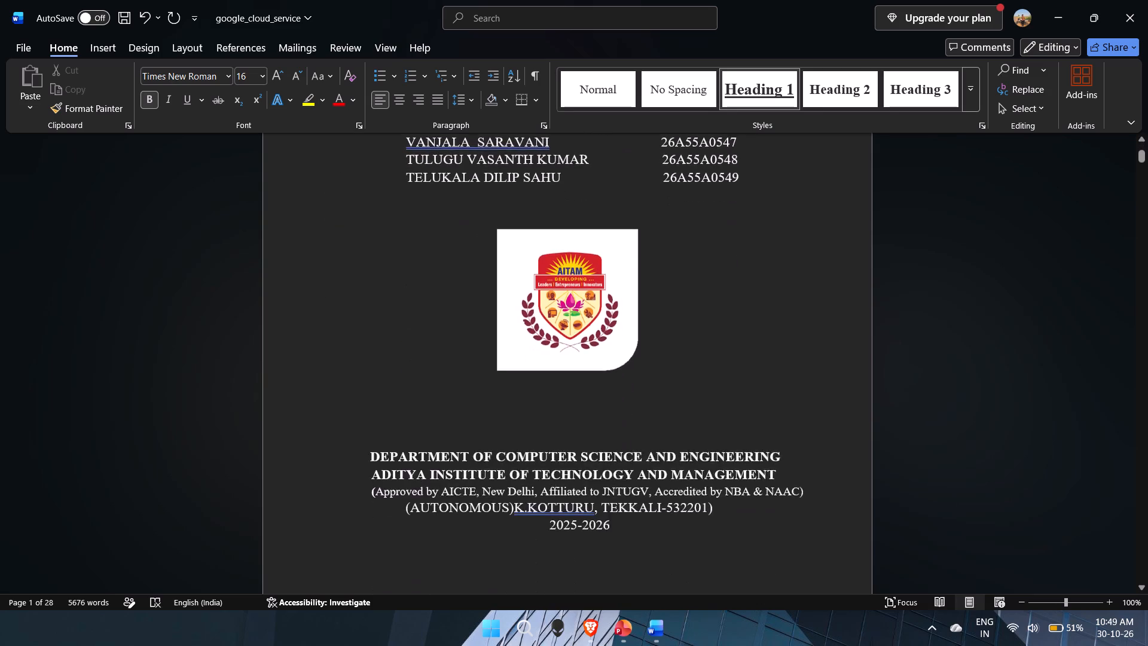
scroll(356, 166, "down", 1)
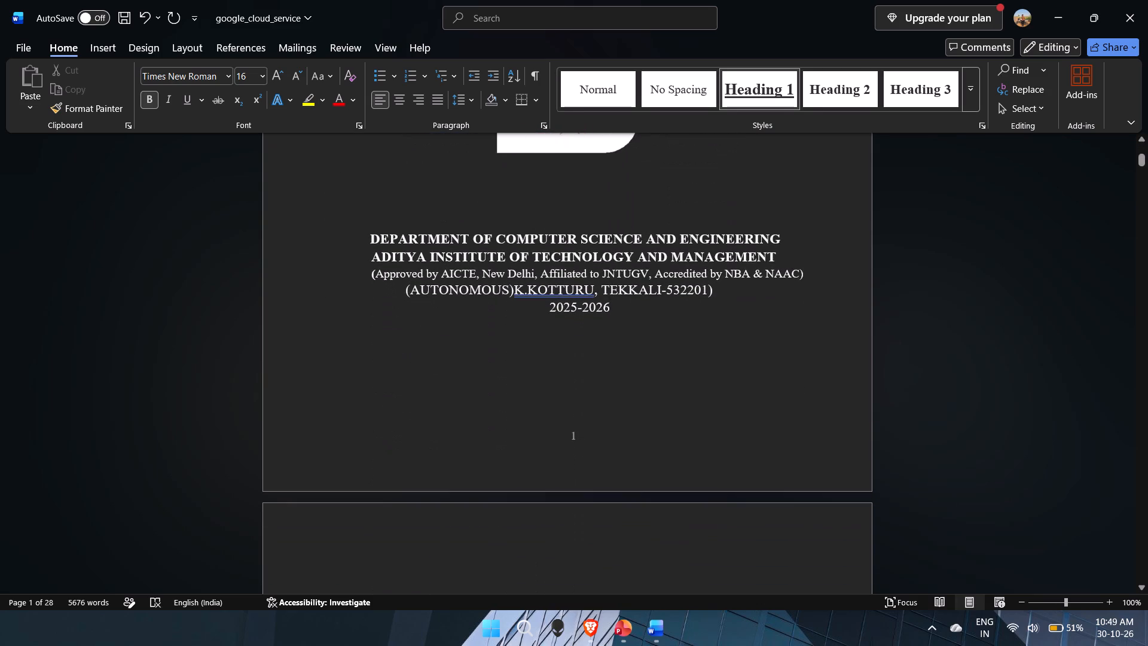
scroll(356, 166, "down", 5)
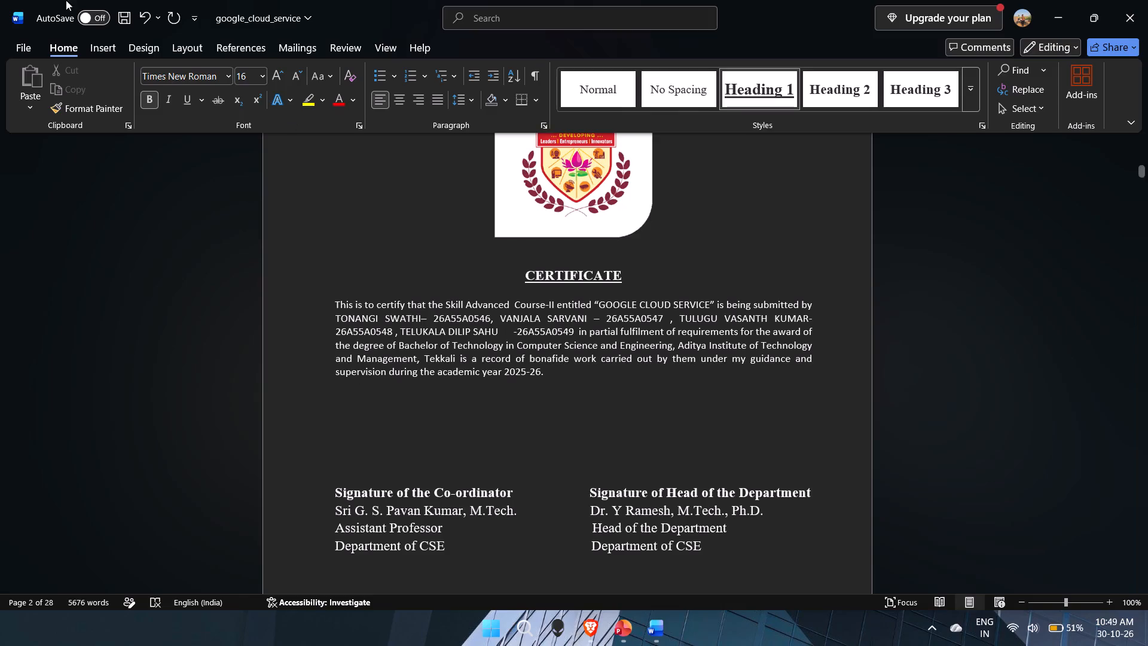
Start saving the report as a file in the Downloads folder.
left_click(17, 44)
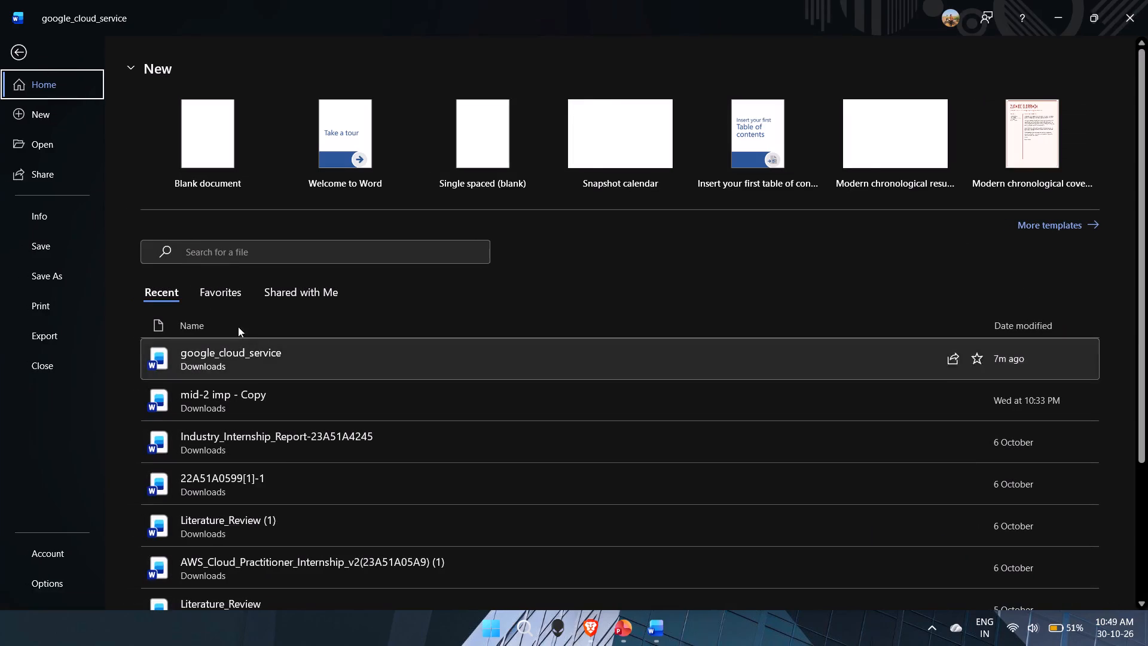
left_click(53, 281)
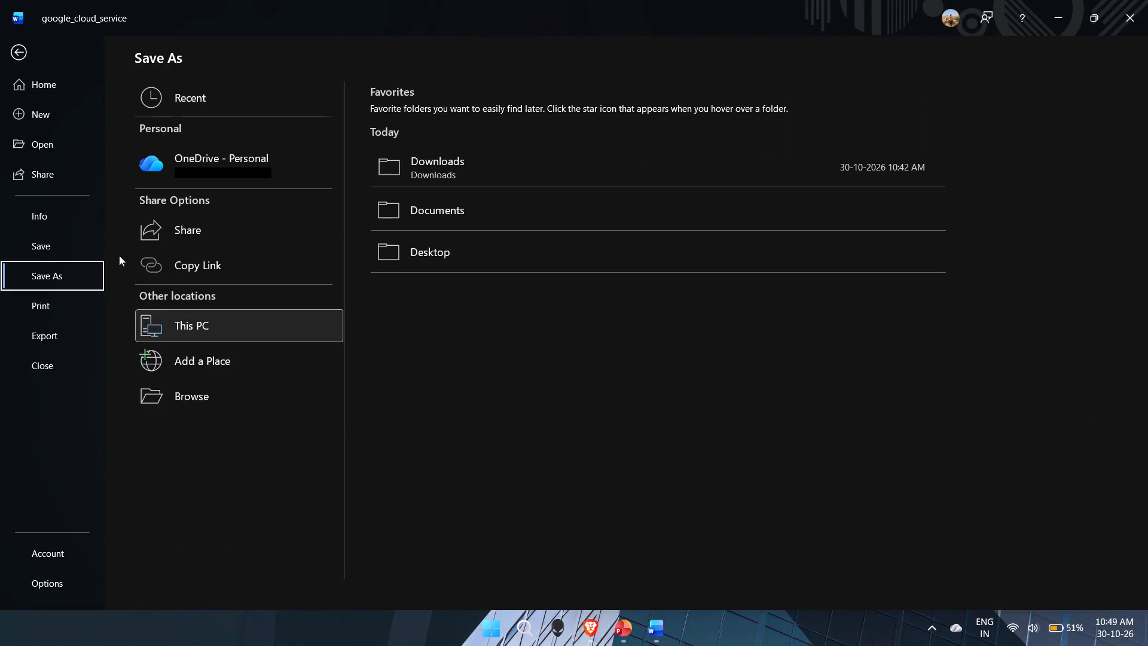
left_click(541, 167)
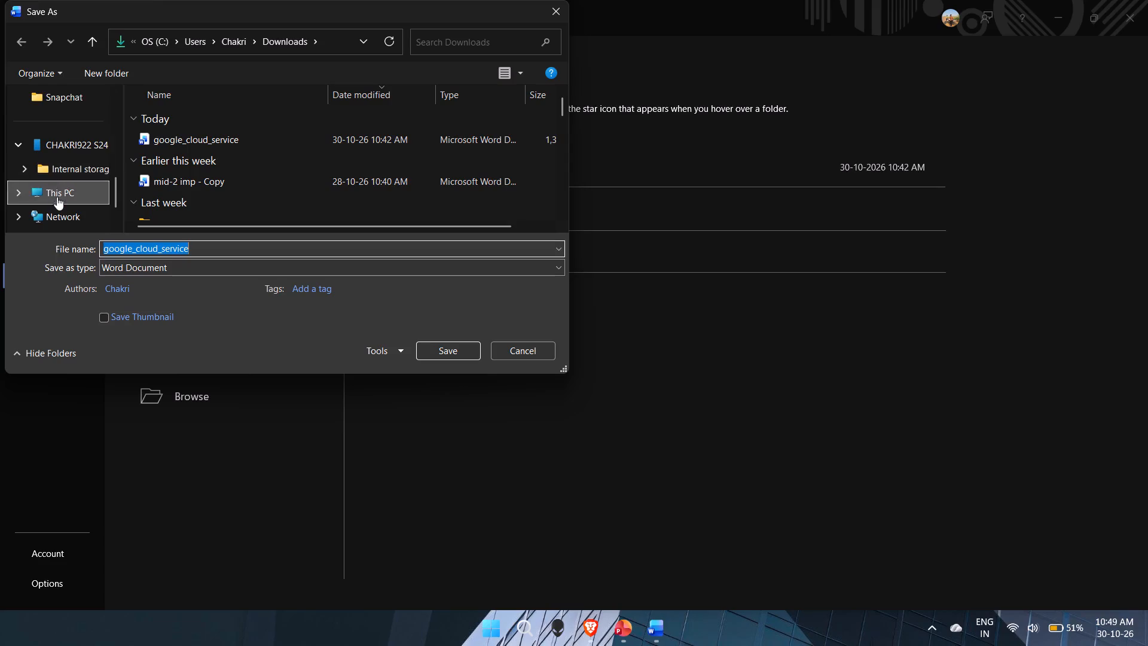
Save the report as a PDF named google_cloud_service in the Downloads folder.
scroll(57, 196, "up", 5)
left_click(71, 221)
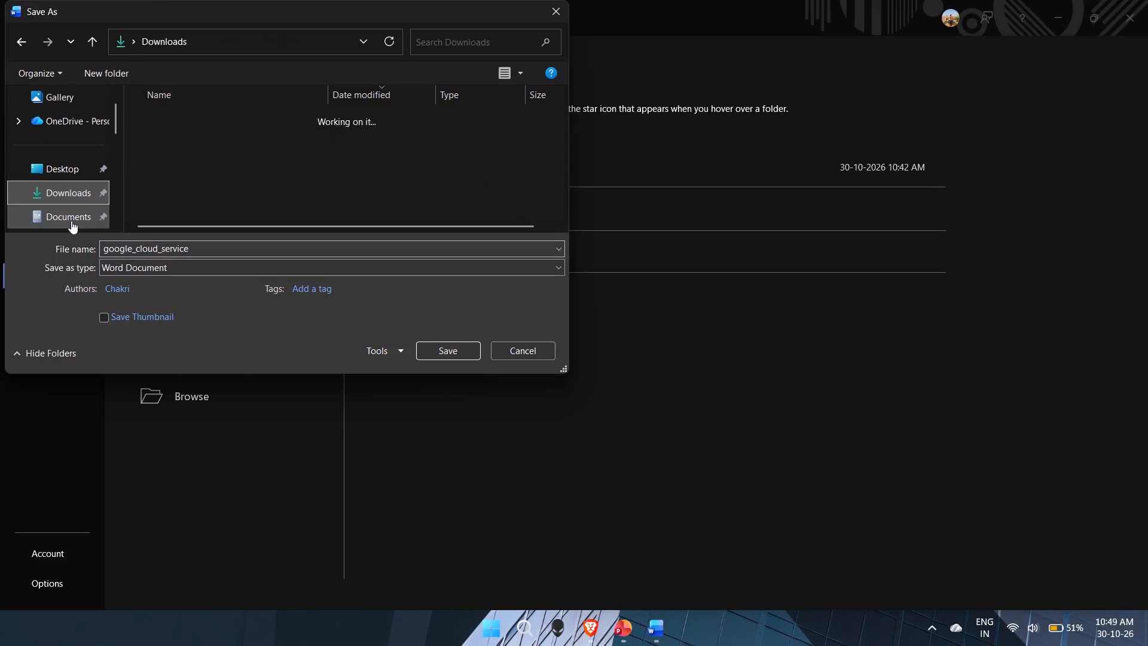
left_click(516, 266)
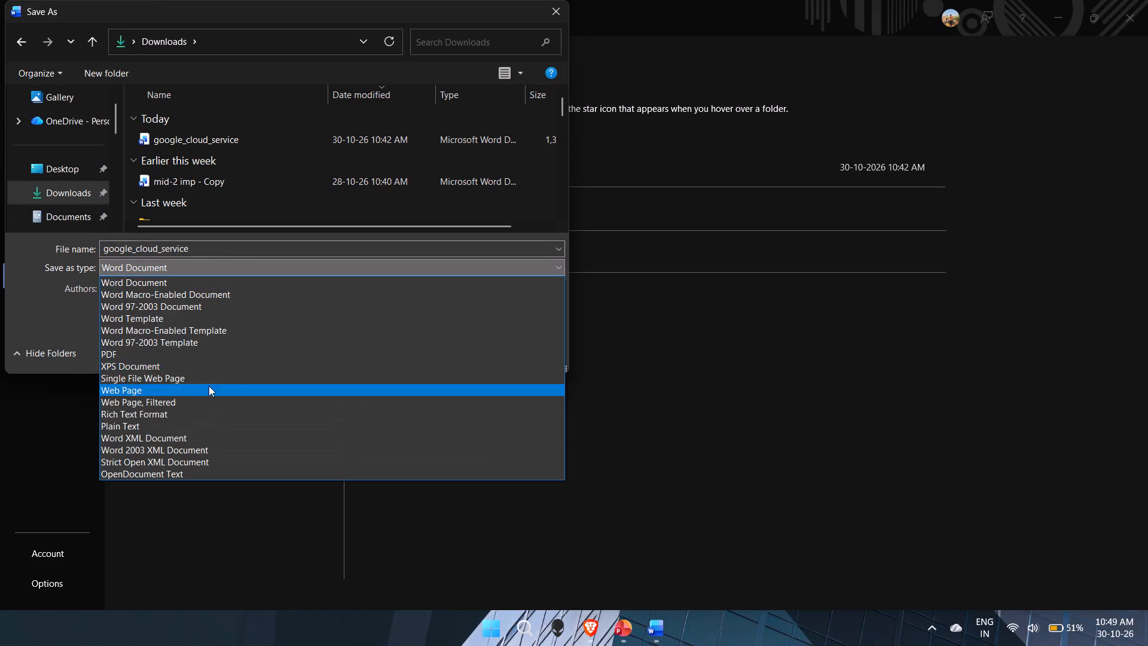
left_click(149, 352)
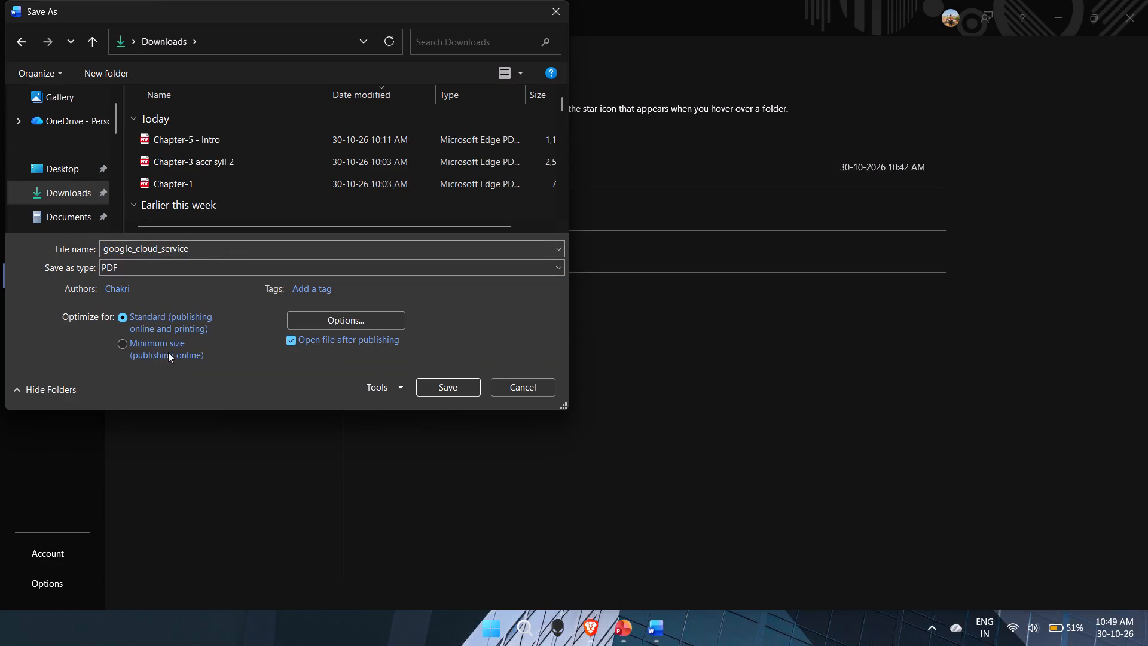
left_click(471, 389)
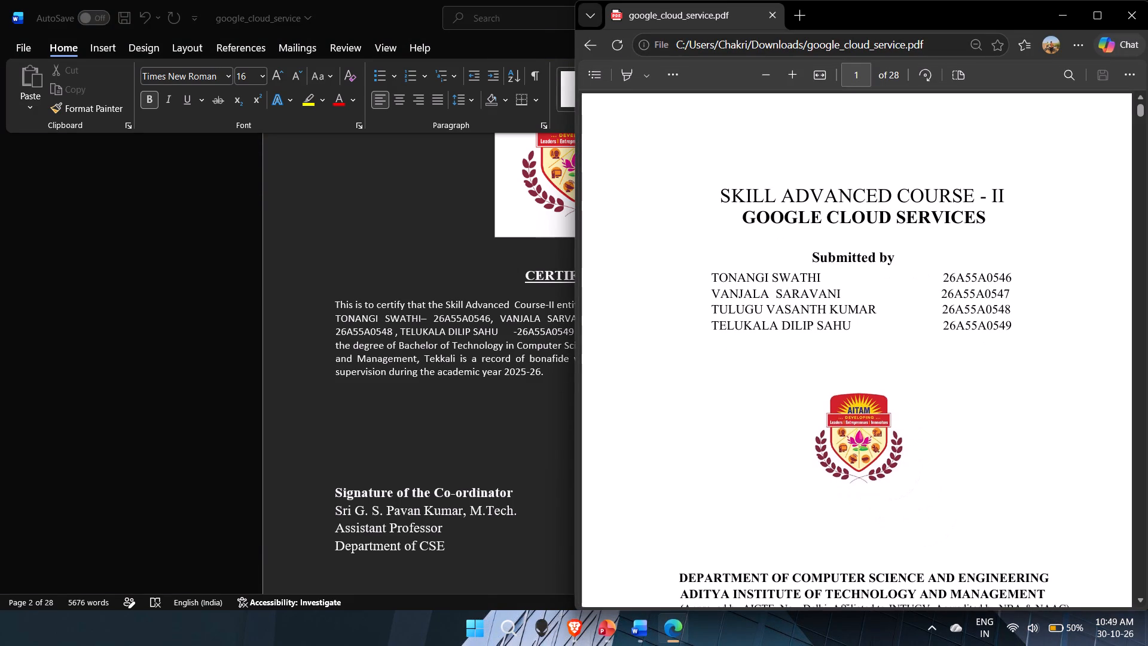
Maximize the exported PDF in Microsoft Edge and examine the layout of its cover and certificate pages.
scroll(953, 388, "down", 1)
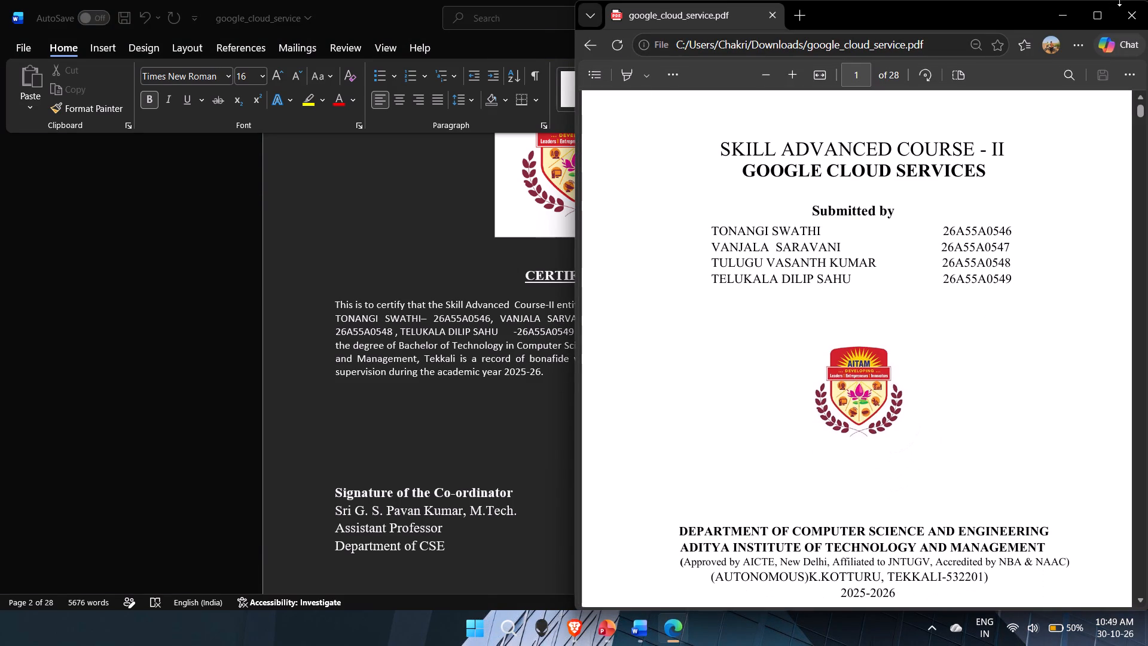
left_click(1106, 8)
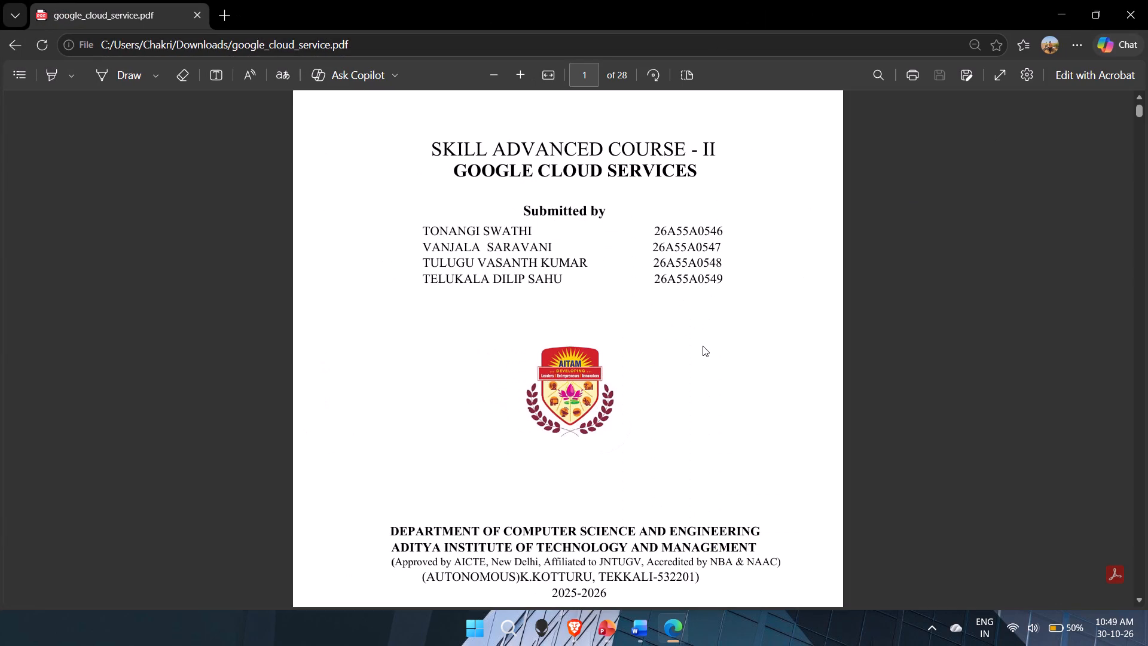
scroll(703, 346, "up", 2)
scroll(703, 346, "down", 4)
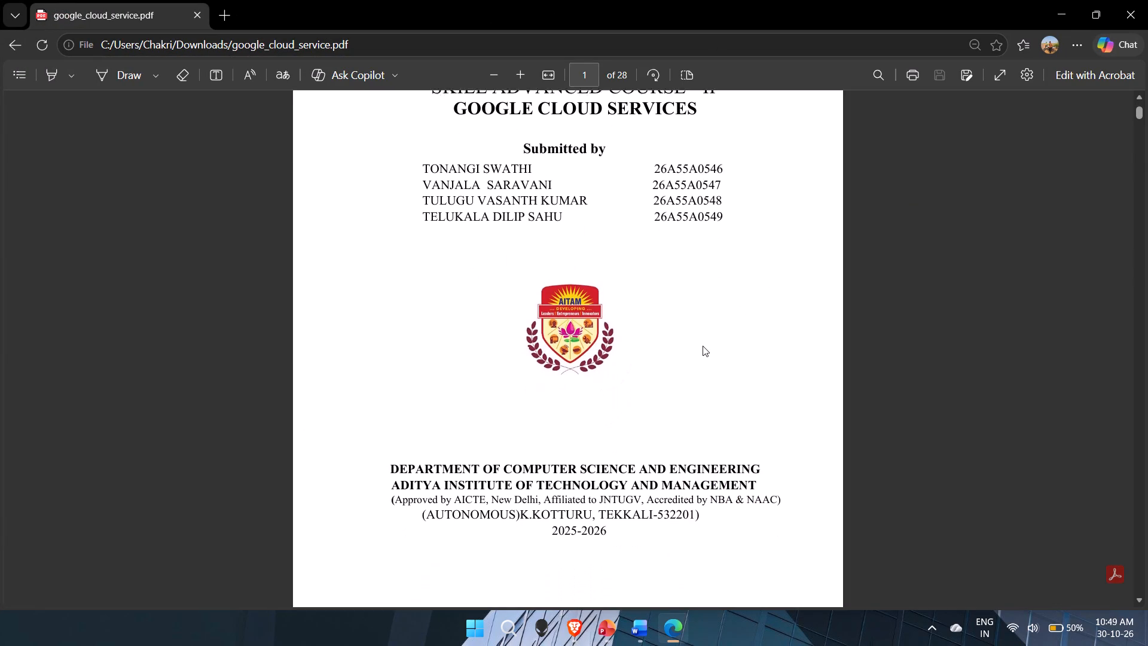
scroll(703, 346, "down", 4)
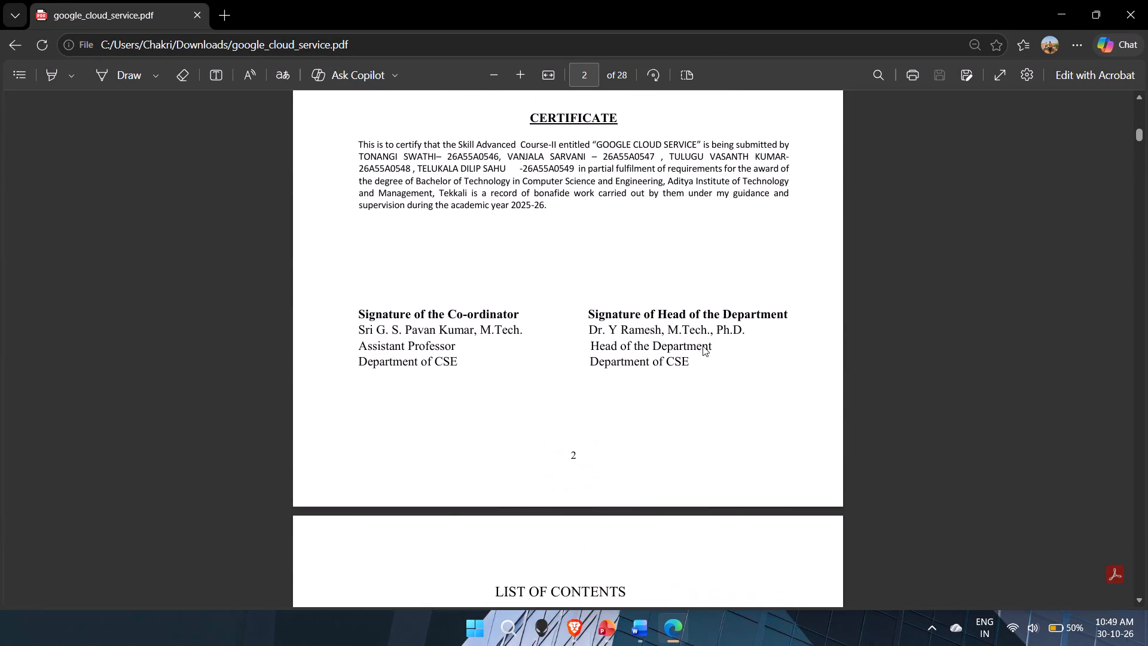
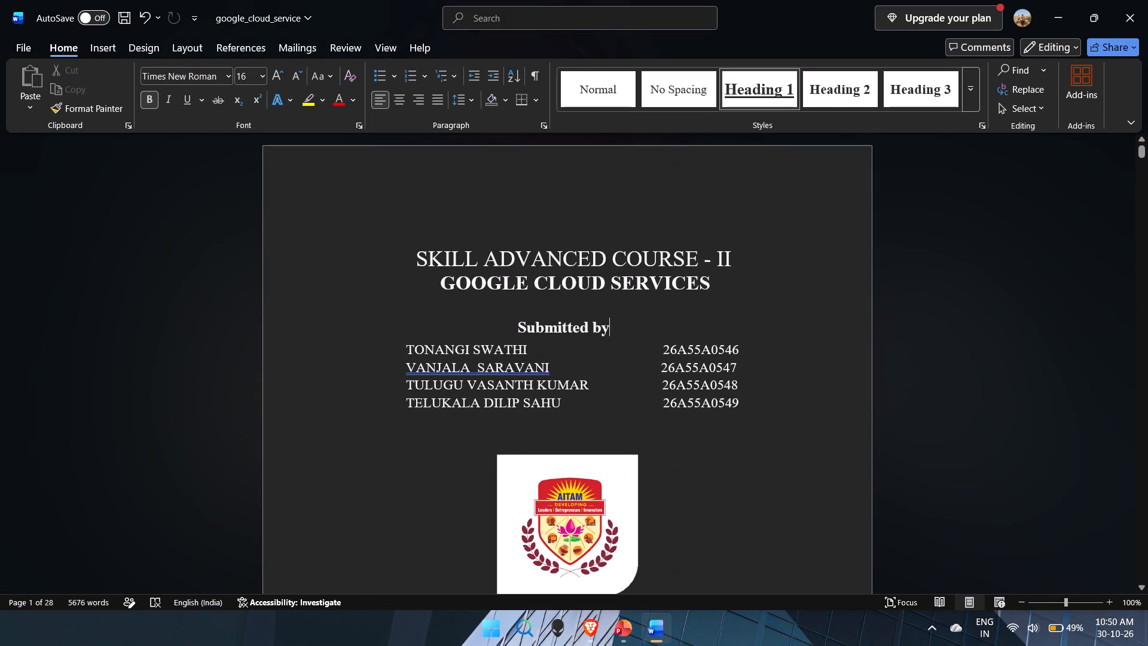
Add a centred line reading "On" between "SKILL ADVANCED COURSE - II" and "GOOGLE CLOUD SERVICES" on the cover page, with no blank line after it.
left_click(780, 256)
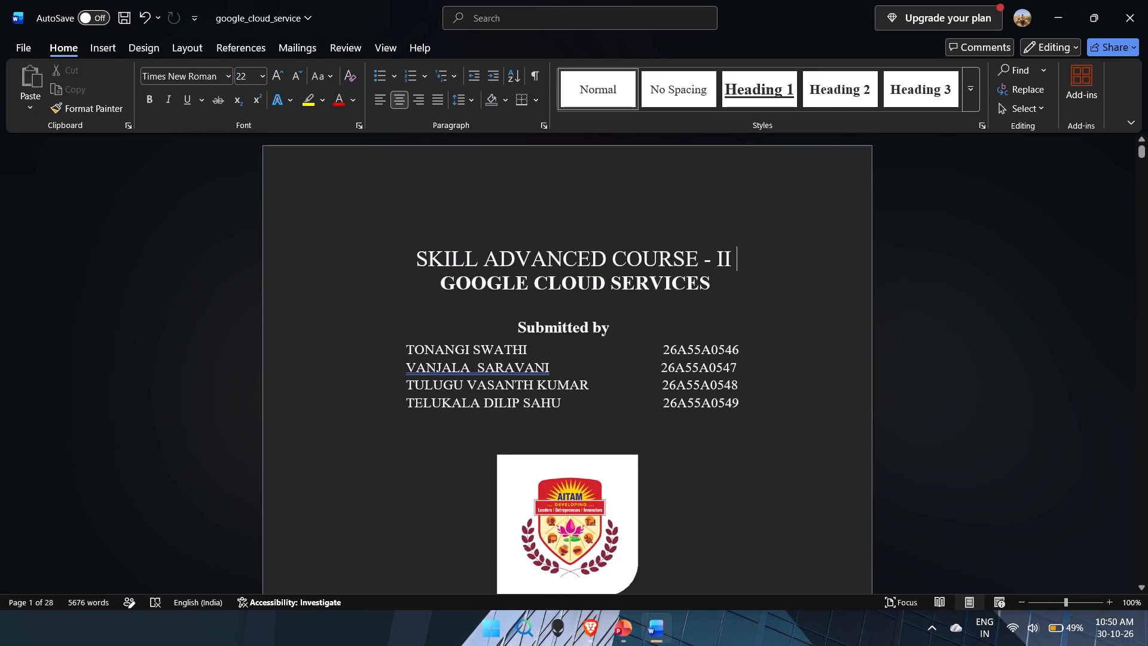
key("Return")
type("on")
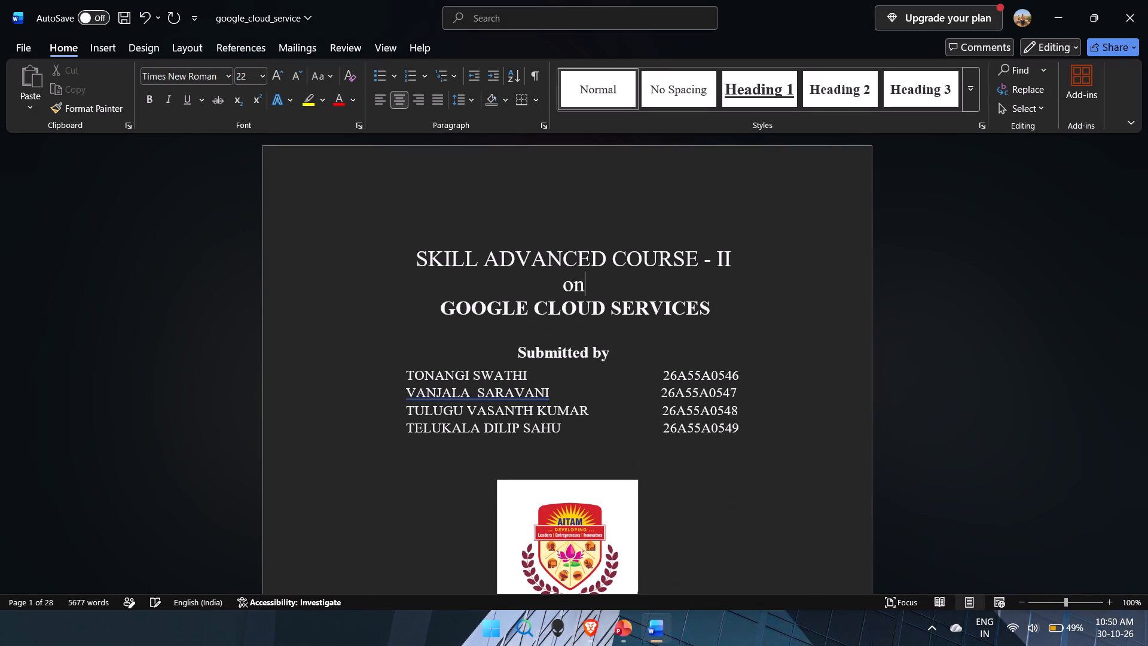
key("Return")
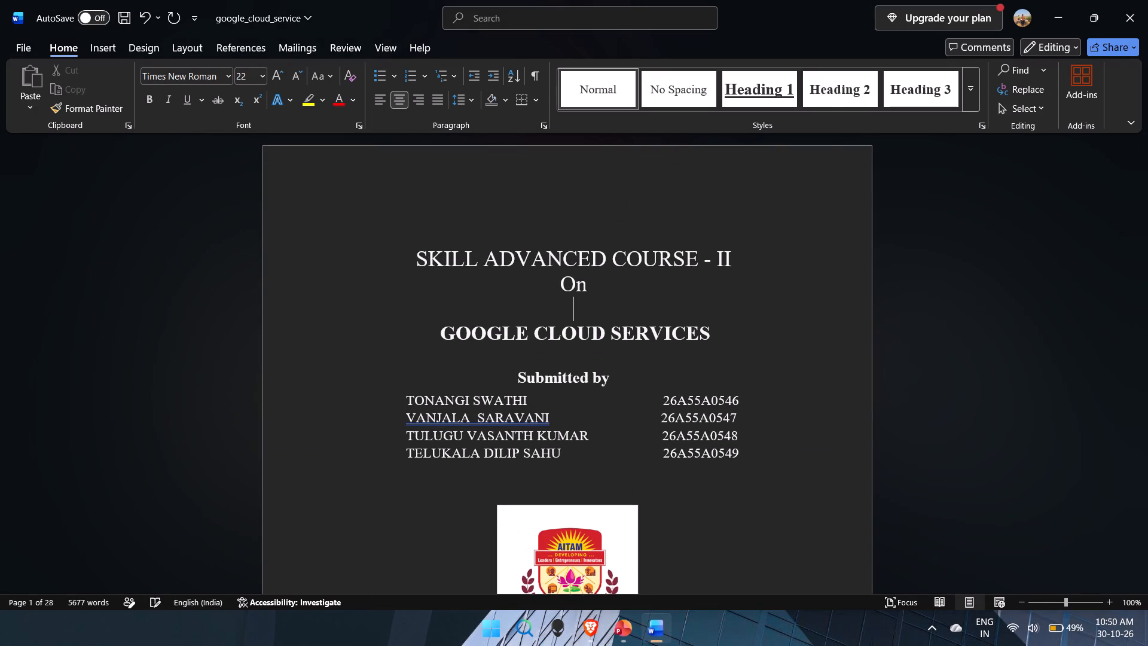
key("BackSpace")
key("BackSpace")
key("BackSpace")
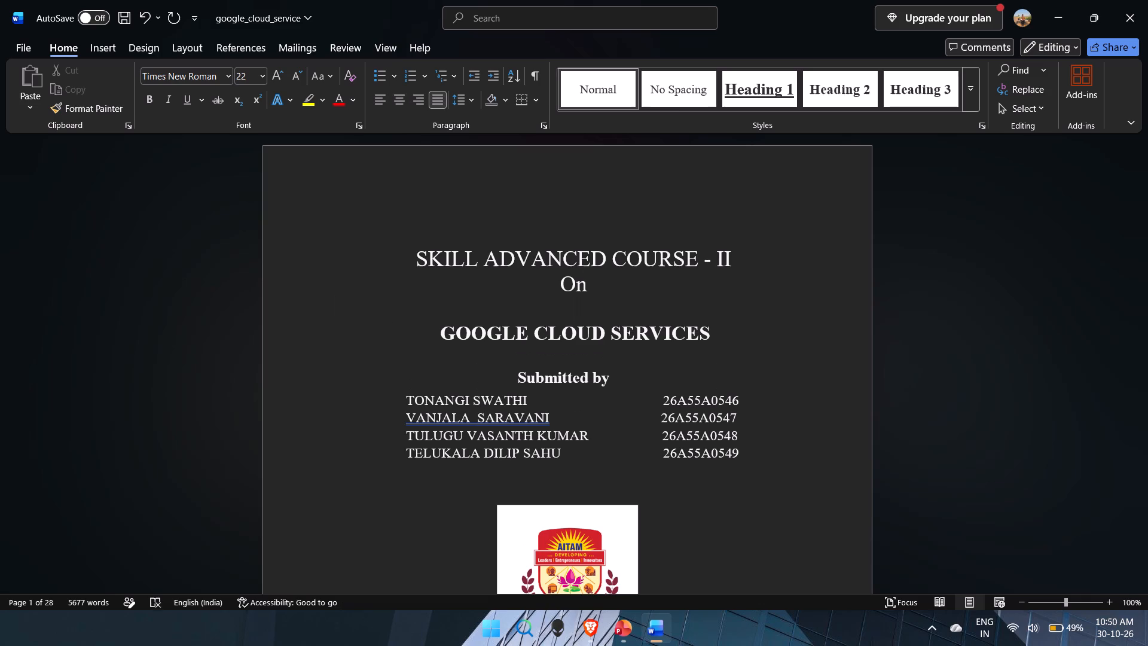
left_click(942, 278)
left_click(818, 251)
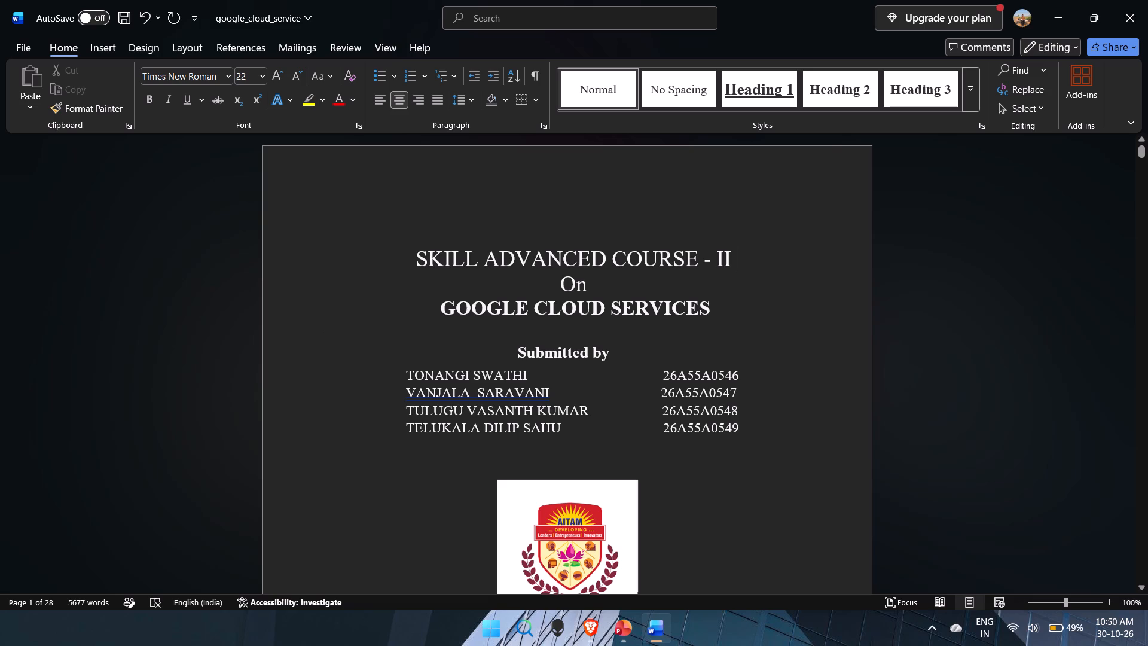
Change "On" to lowercase "on" in the line below "SKILL ADVANCED COURSE - II" on the cover page.
left_click(578, 285)
key("BackSpace")
key("o")
Examine the cover page from the course title down to the institute details and the start of the certificate page.
scroll(773, 427, "down", 1)
scroll(773, 427, "up", 1)
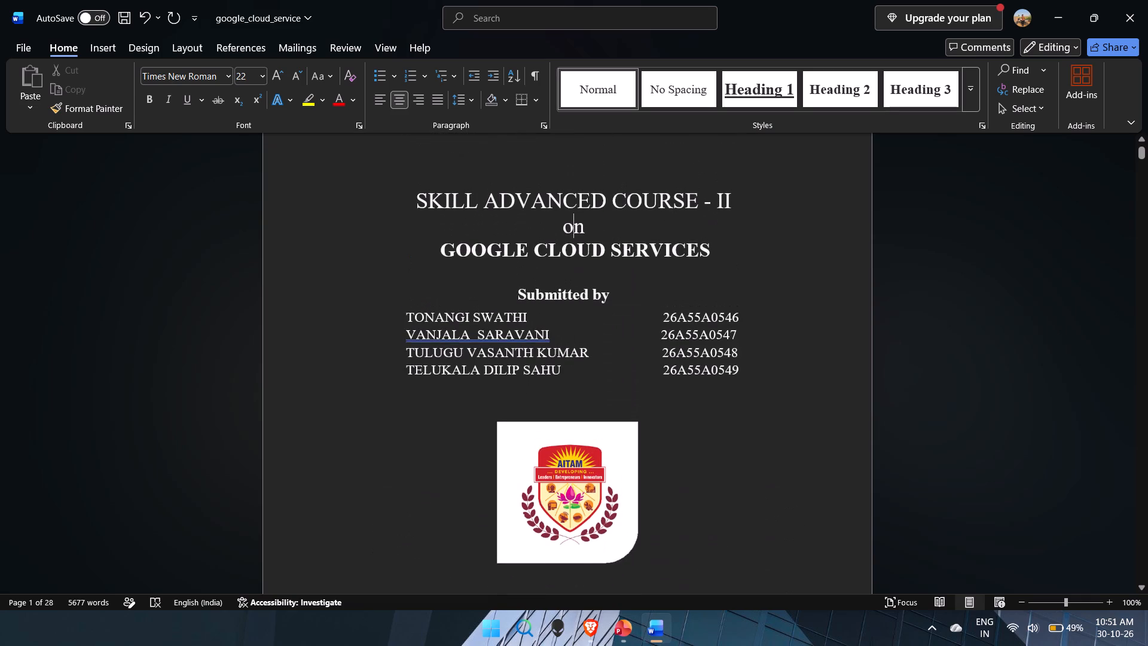
scroll(773, 427, "down", 3)
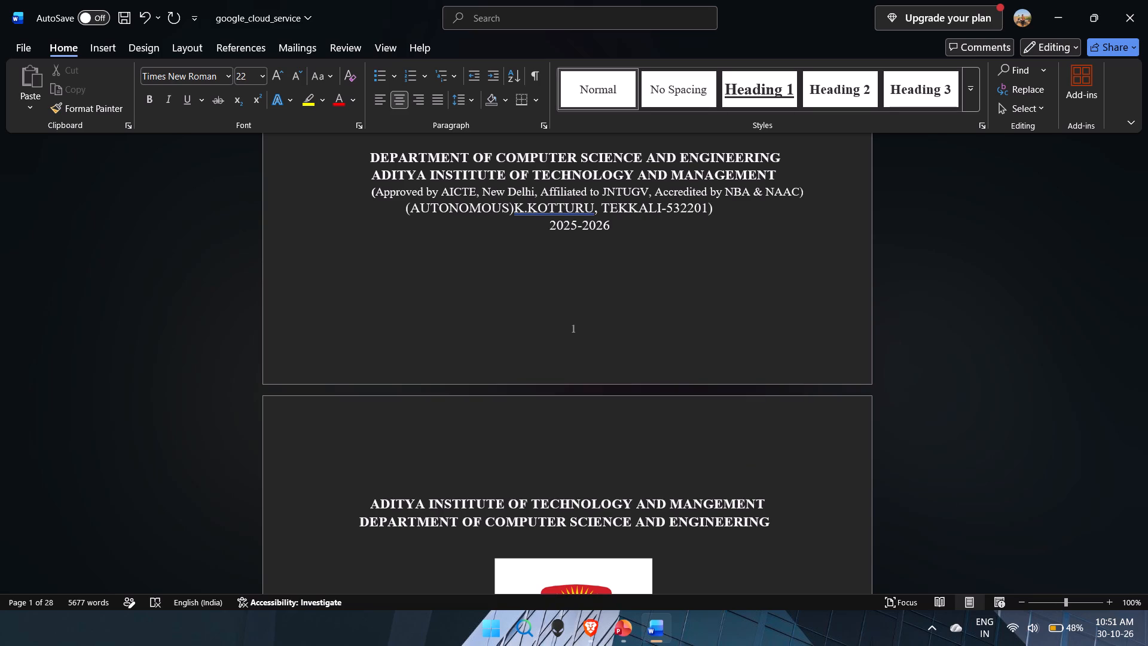
scroll(709, 502, "up", 1)
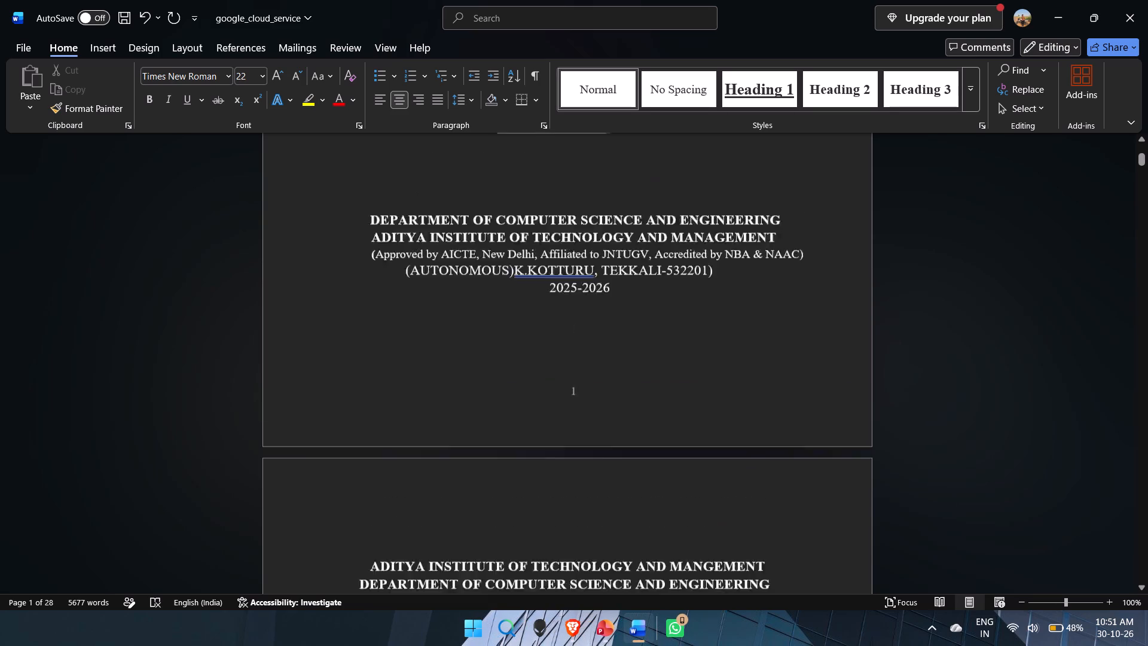
scroll(709, 502, "up", 1)
scroll(709, 412, "up", 3)
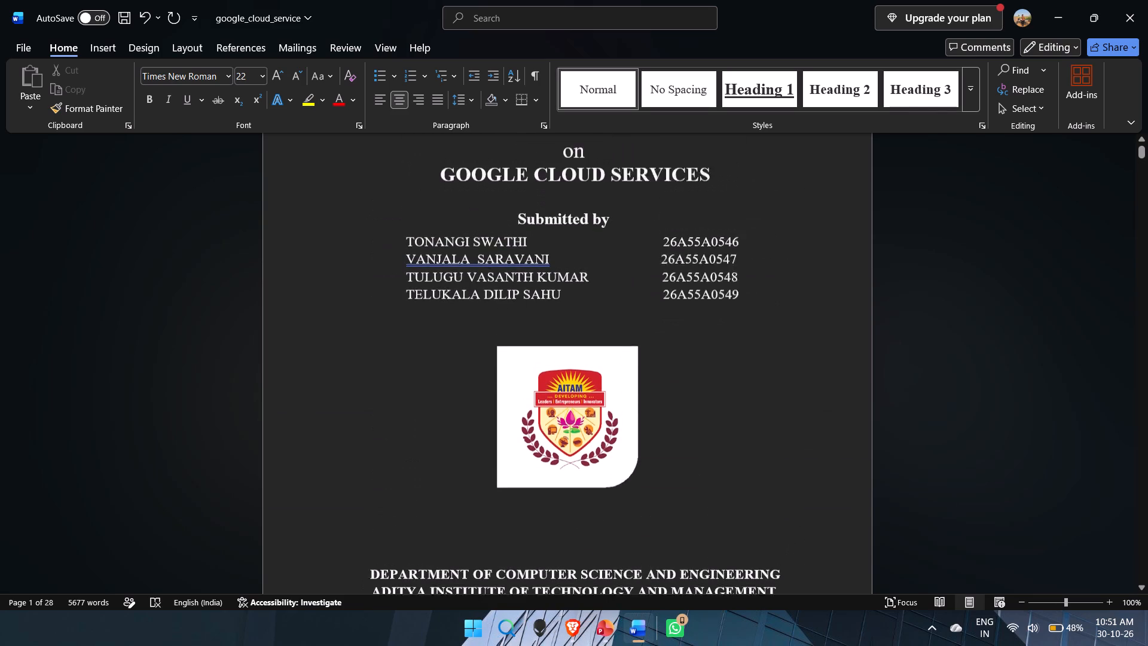
scroll(709, 412, "up", 3)
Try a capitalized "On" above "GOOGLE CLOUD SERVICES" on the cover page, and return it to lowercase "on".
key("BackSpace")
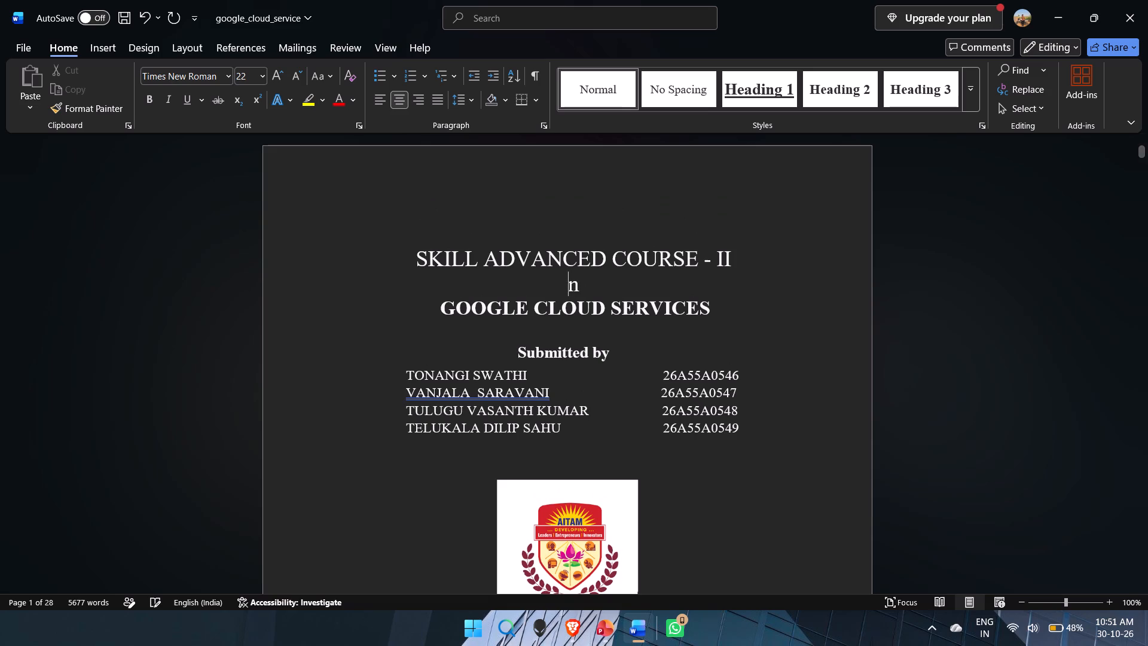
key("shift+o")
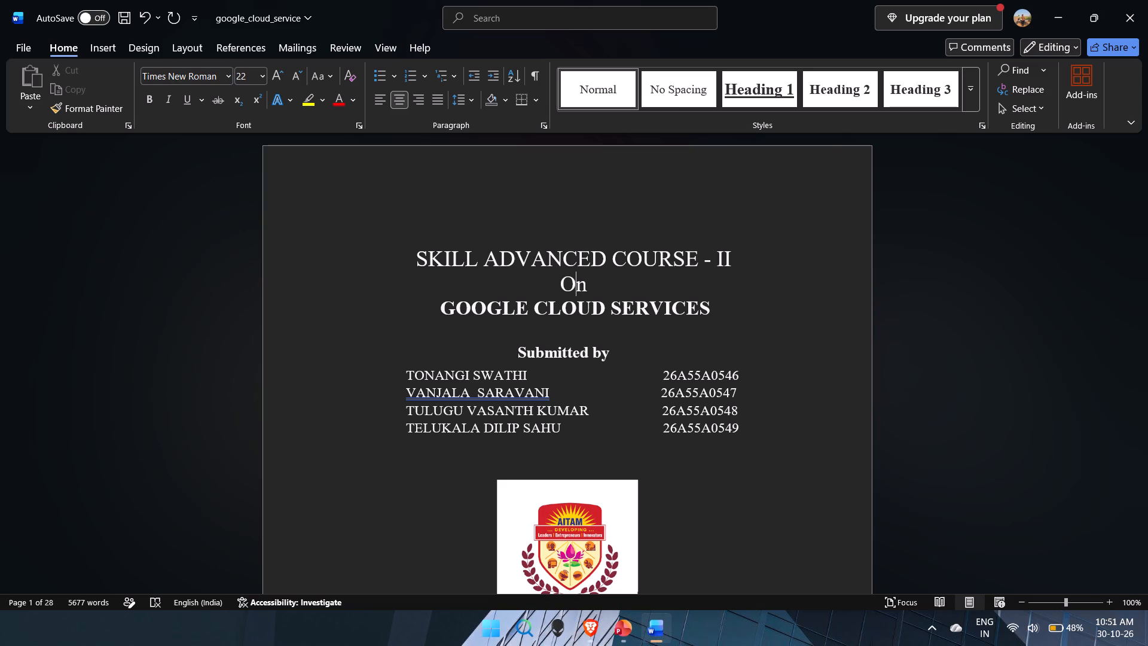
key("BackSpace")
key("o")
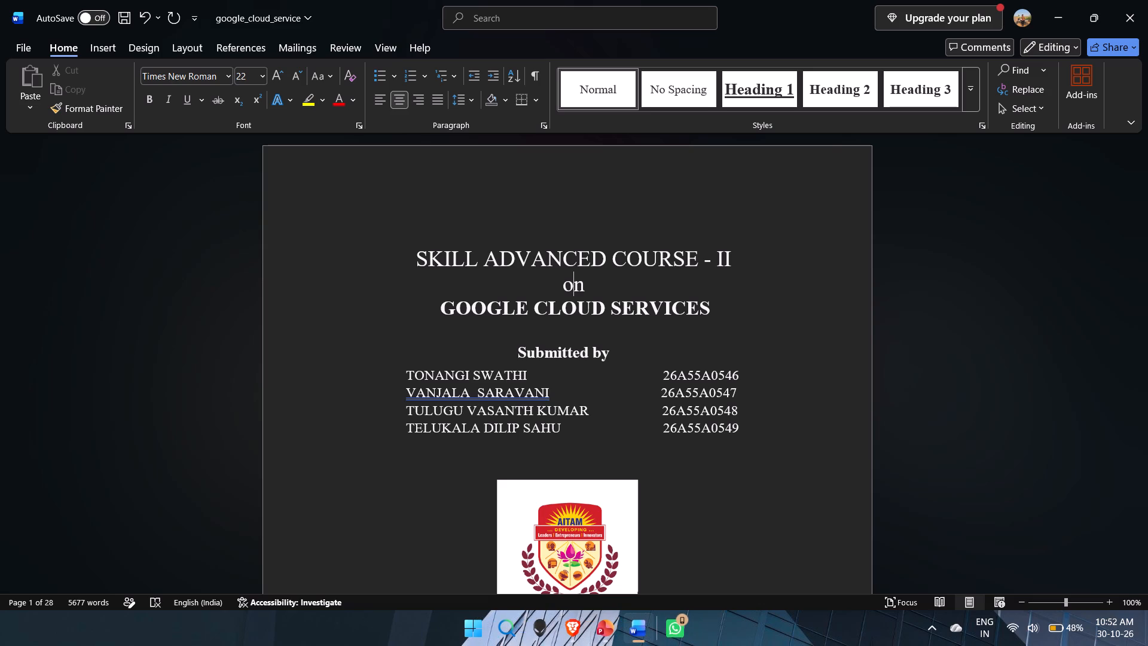
Save the report as a PDF named google_cloud_service1 in the Downloads folder.
scroll(829, 230, "down", 7)
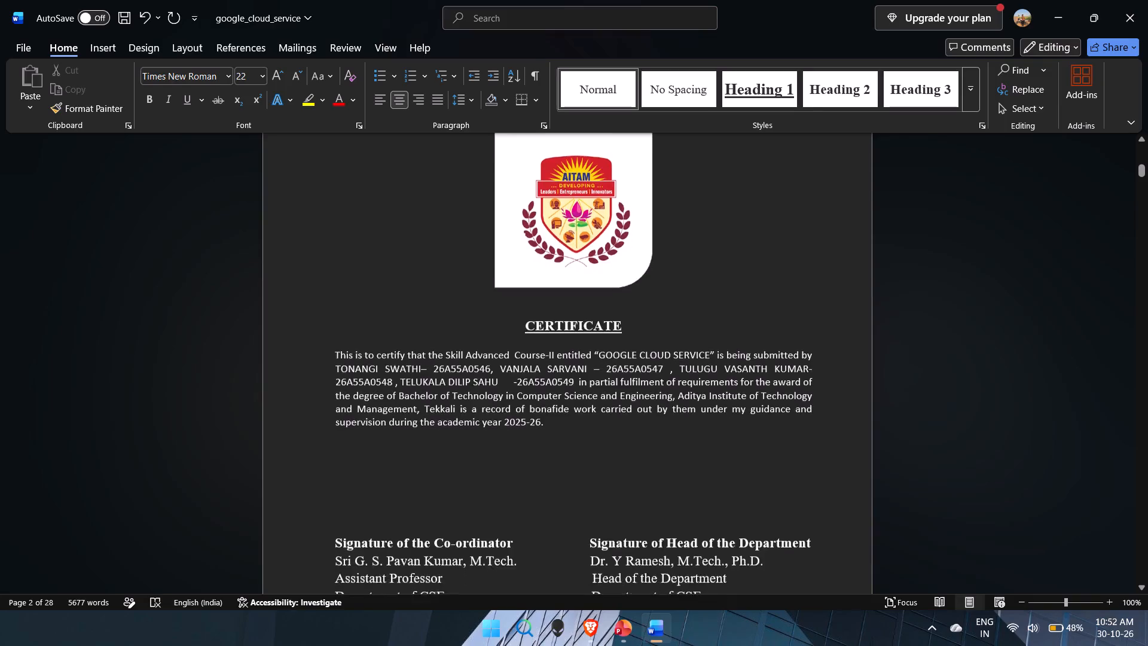
scroll(829, 230, "down", 1)
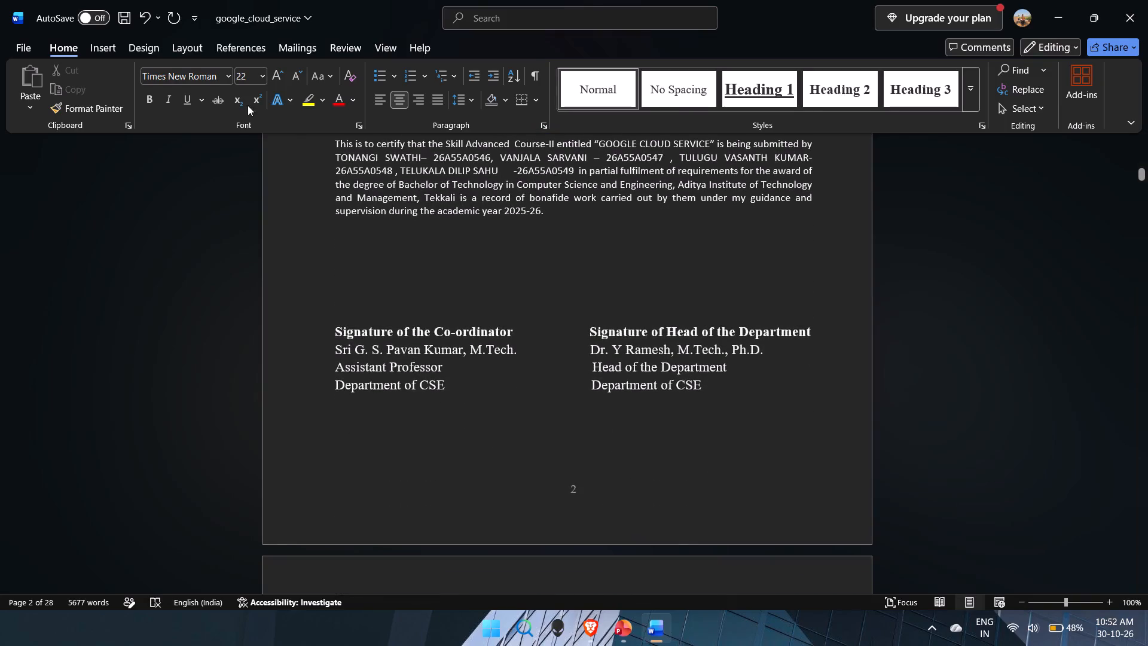
left_click(21, 44)
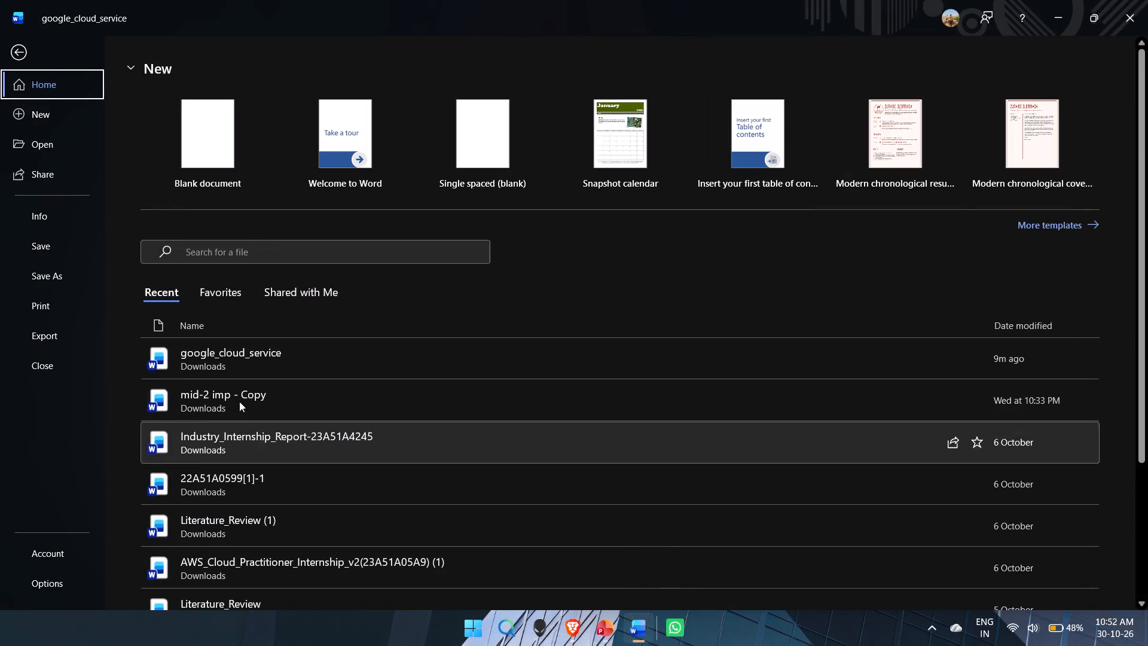
left_click(47, 269)
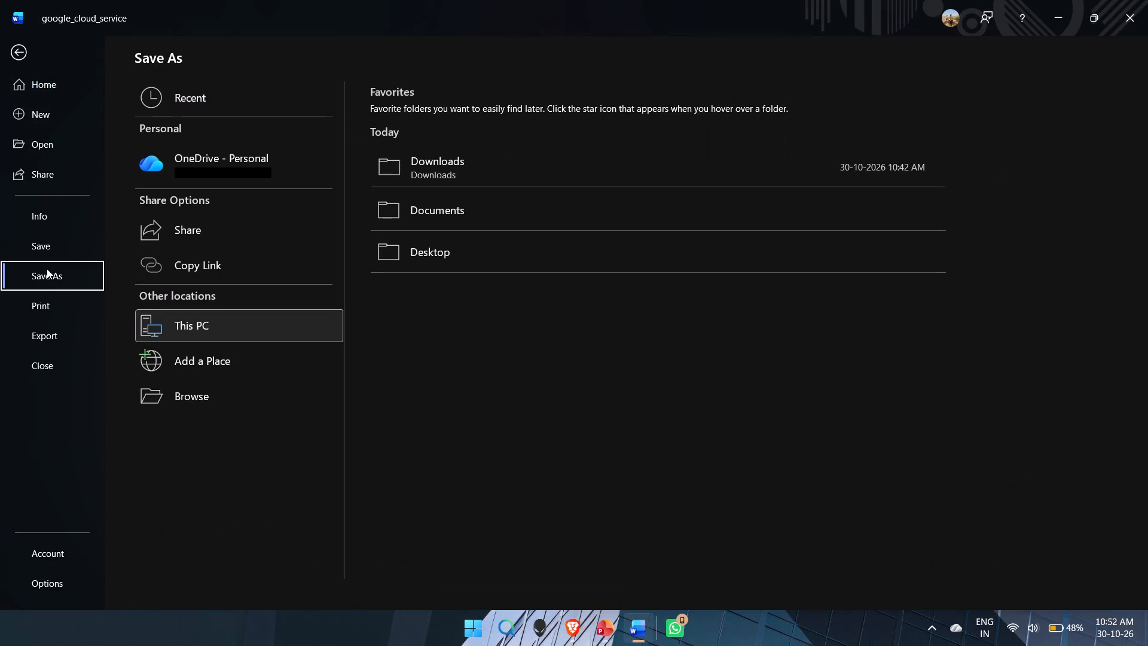
left_click(463, 172)
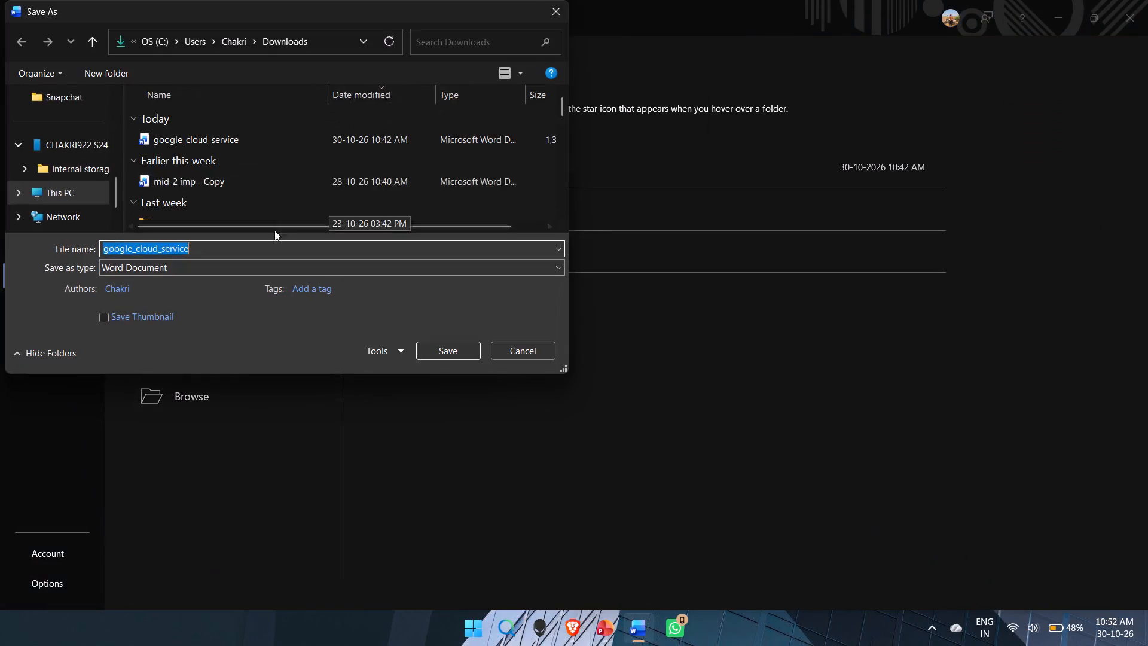
left_click(226, 252)
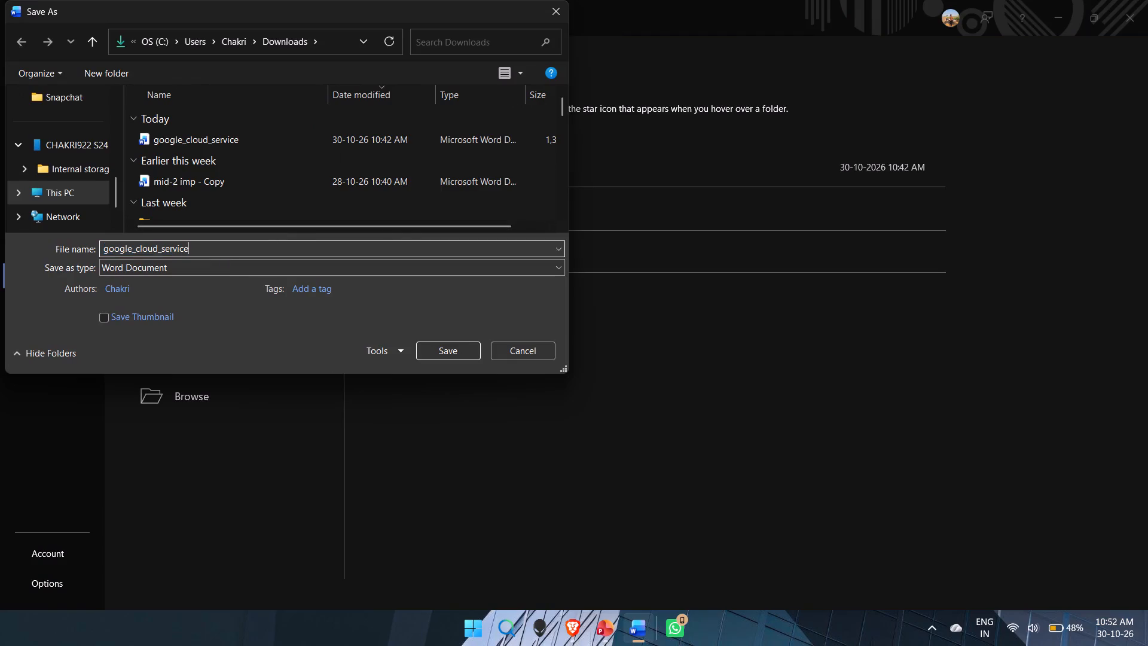
left_click(226, 252)
key("1")
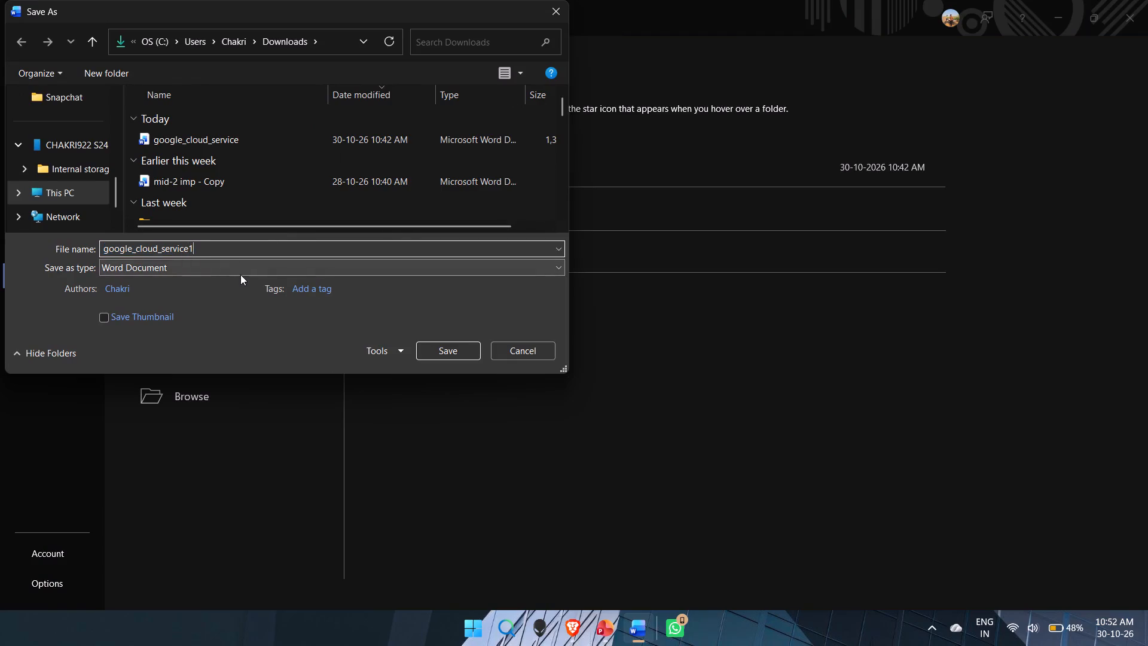
left_click(240, 275)
left_click(161, 356)
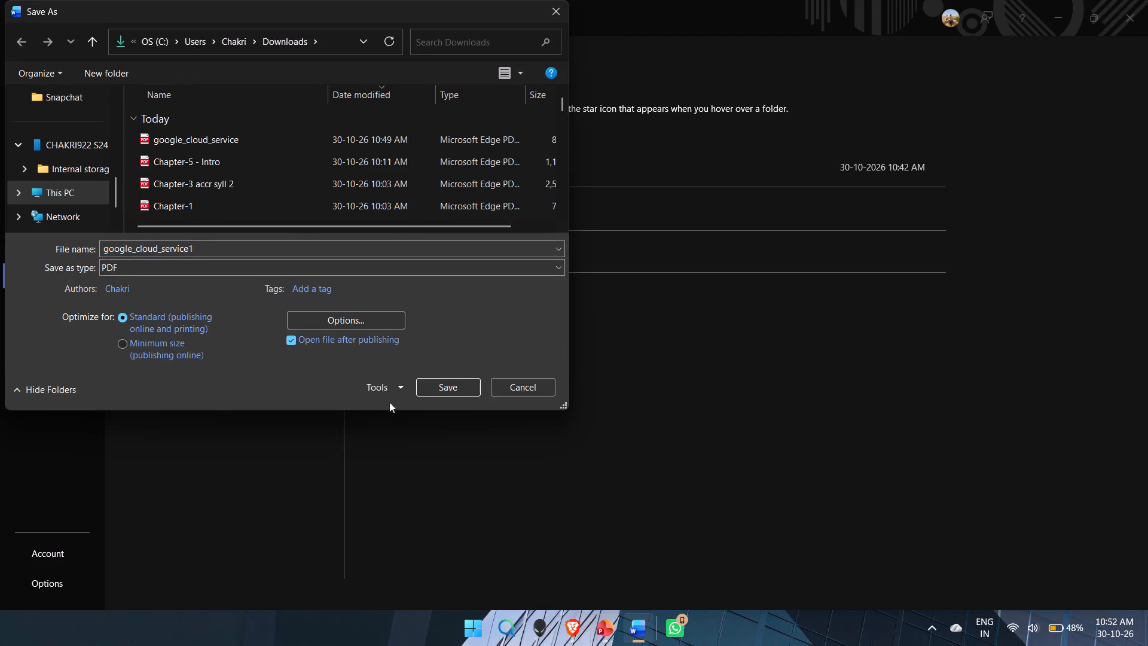
left_click(446, 388)
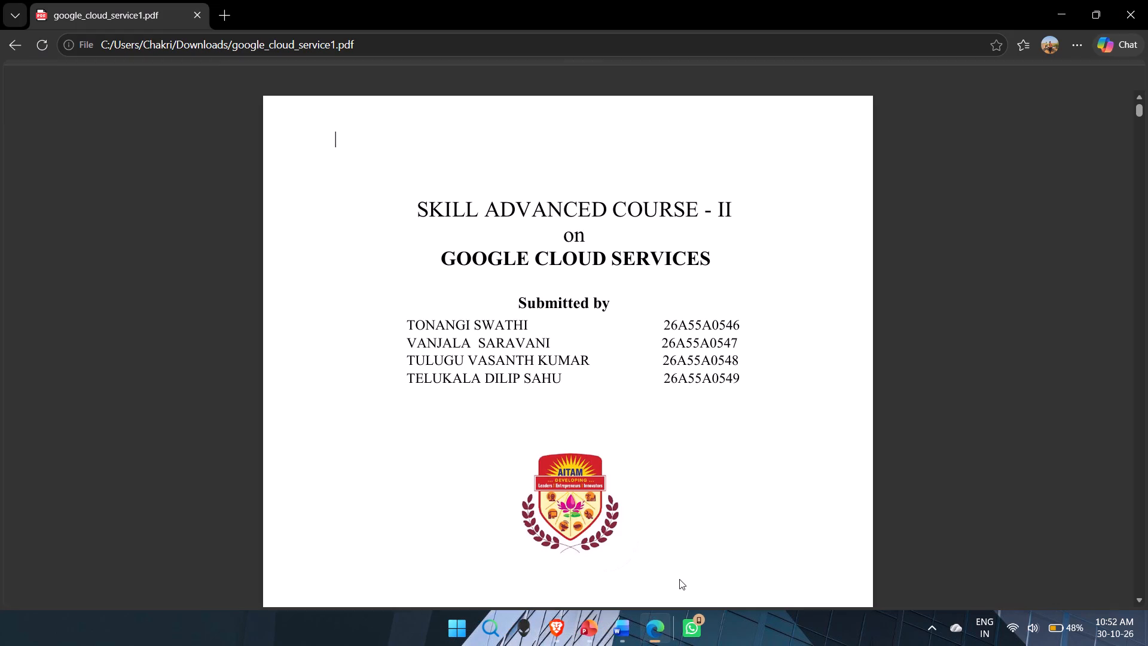
Check the cover page of the exported google_cloud_service1 PDF and close it.
scroll(787, 352, "down", 1)
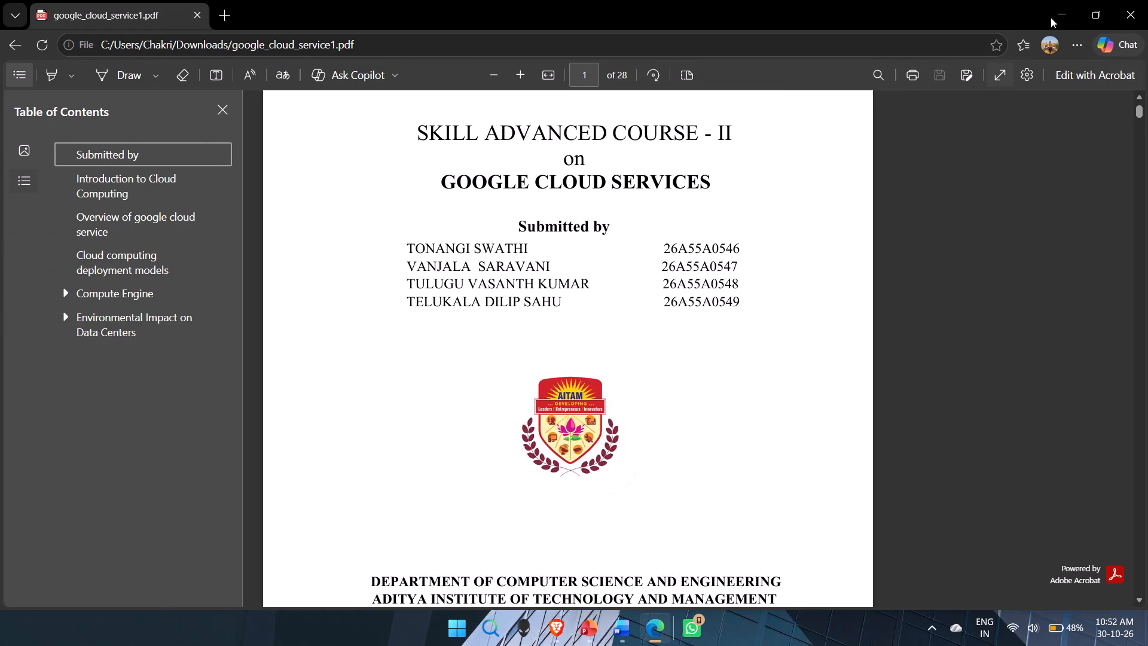
left_click(1122, 6)
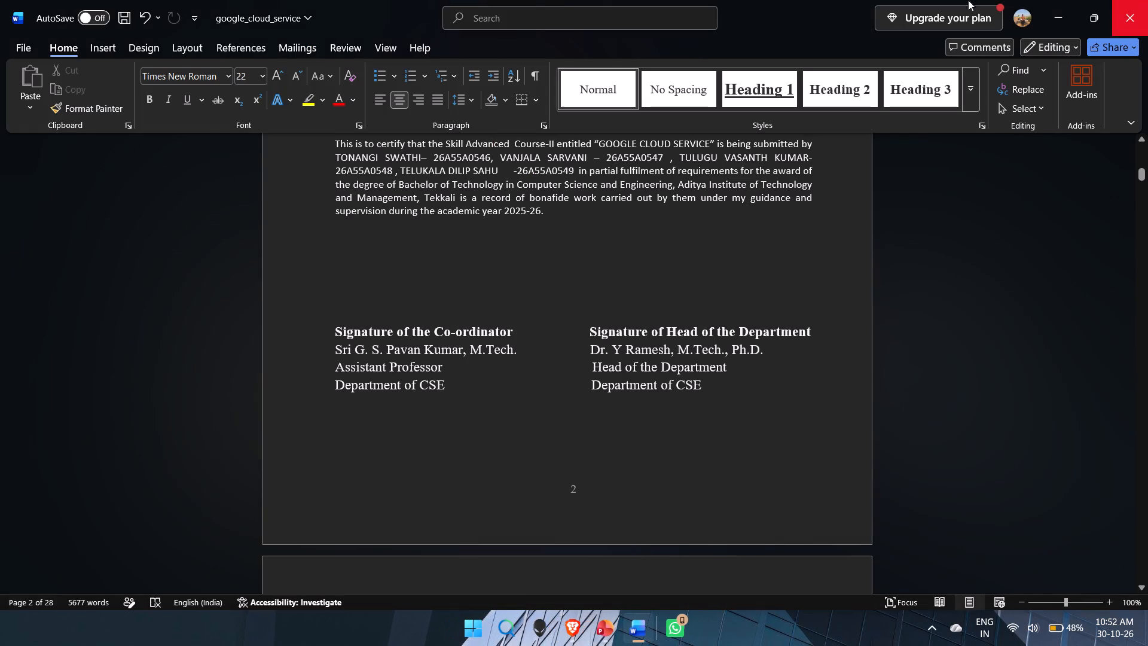
Close the google_cloud_service report in Word.
left_click(1139, 1)
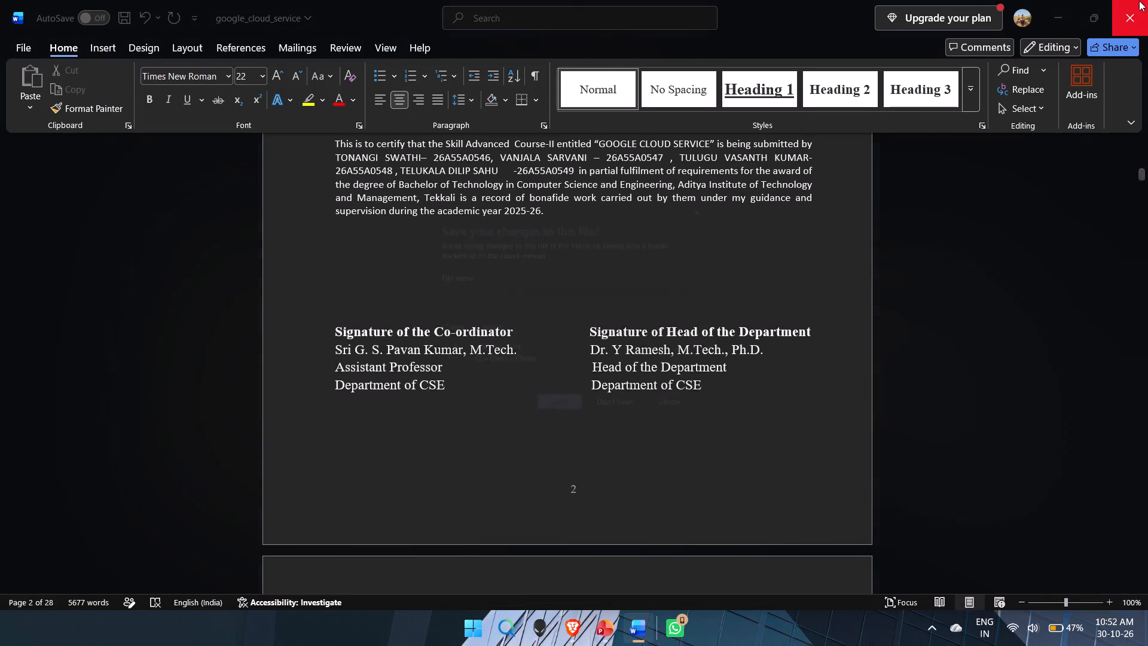
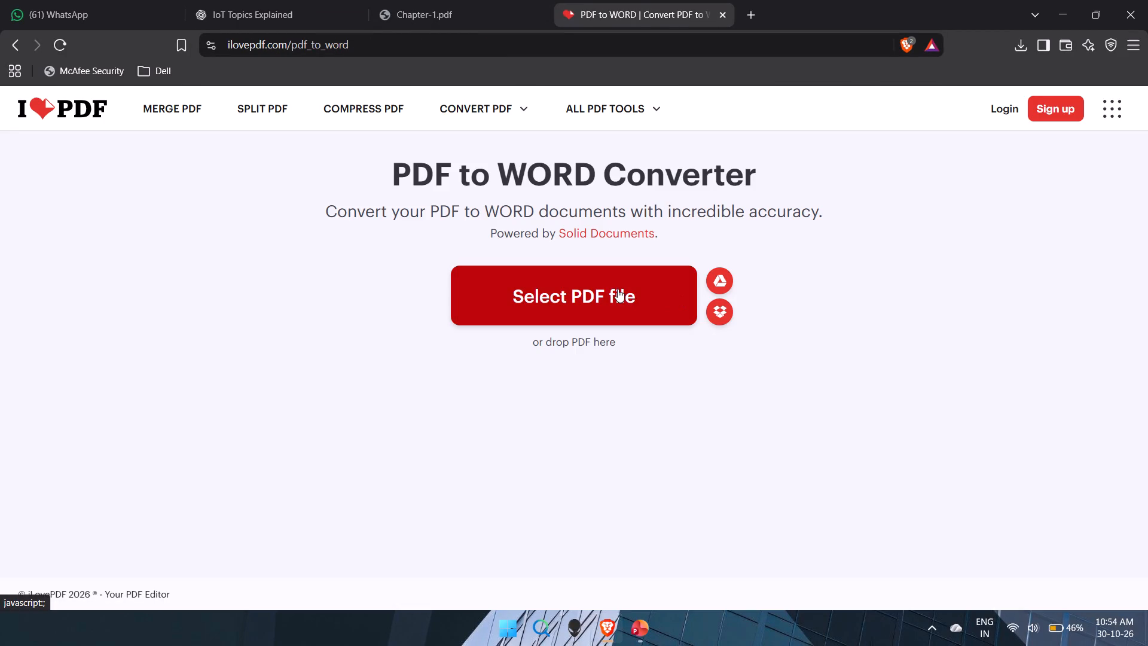
Convert the google_cloud_service1 PDF from the Downloads folder to Word, without OCR.
left_click(618, 289)
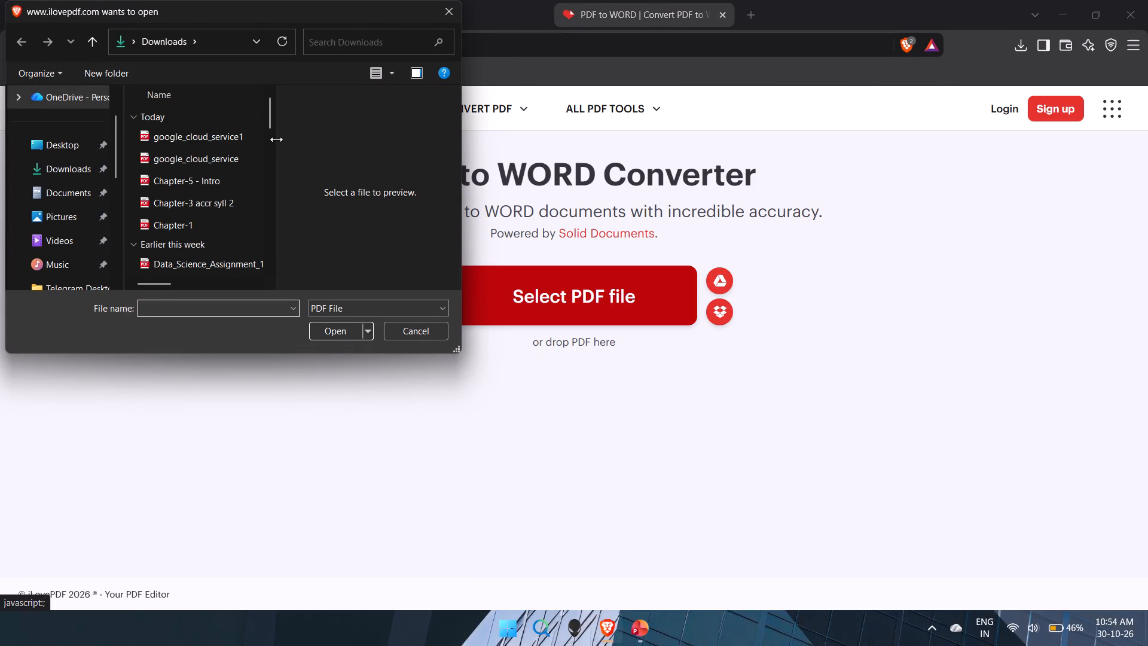
left_click(222, 136)
left_click(342, 324)
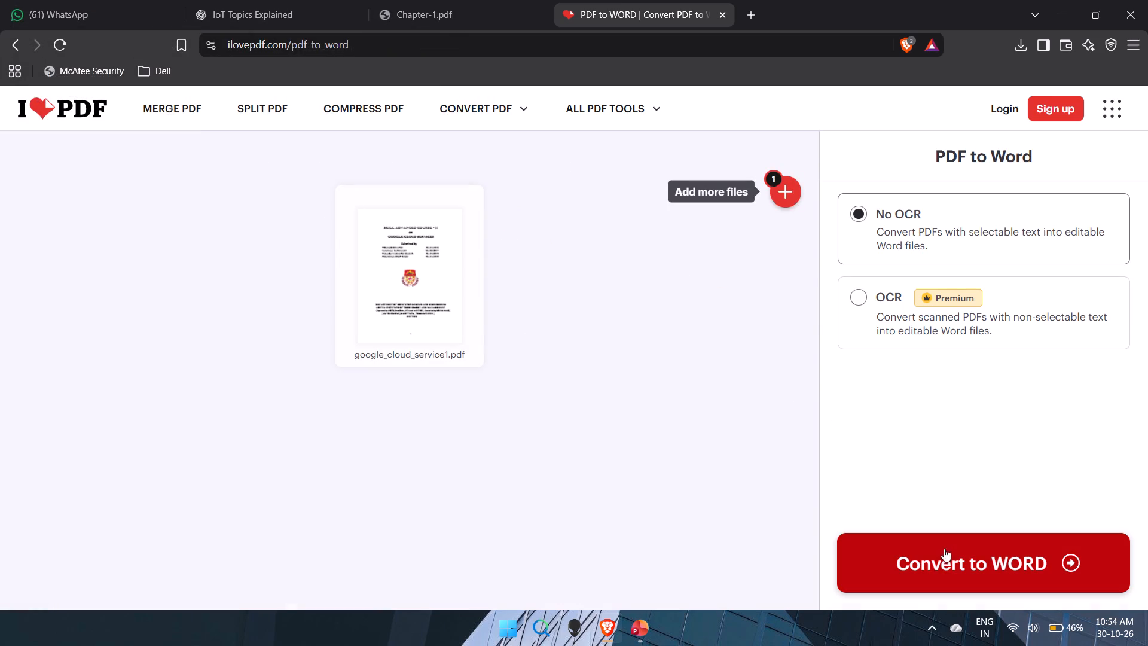
left_click(928, 560)
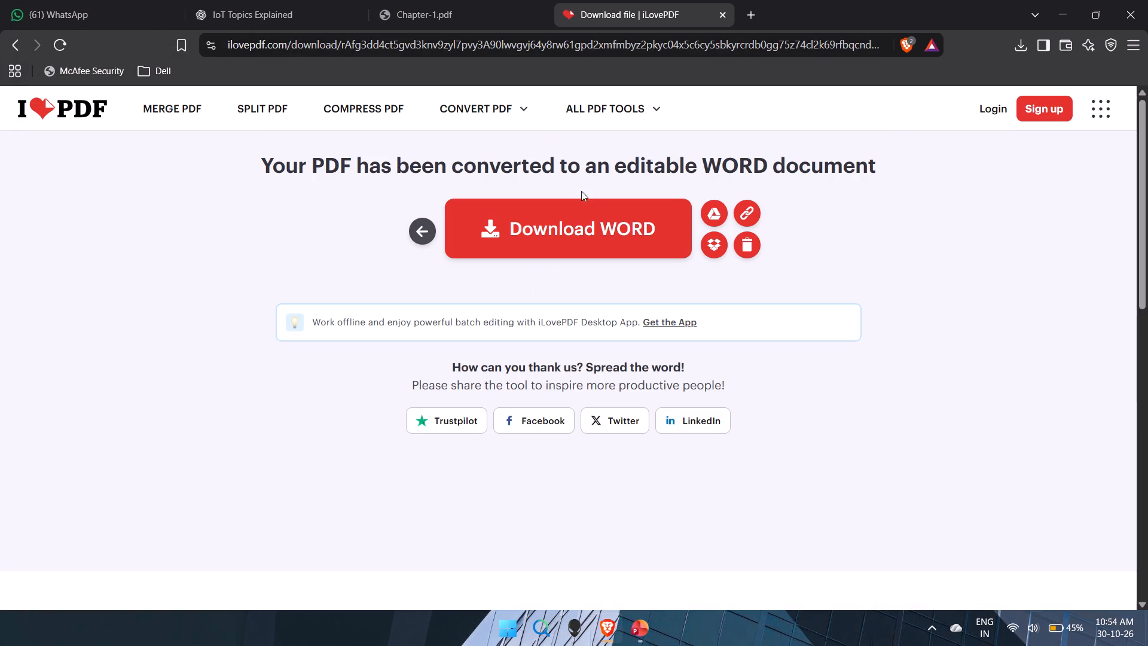
Download the converted Word document as google_cloud_service1 into the Downloads folder and close the converter page.
left_click(570, 218)
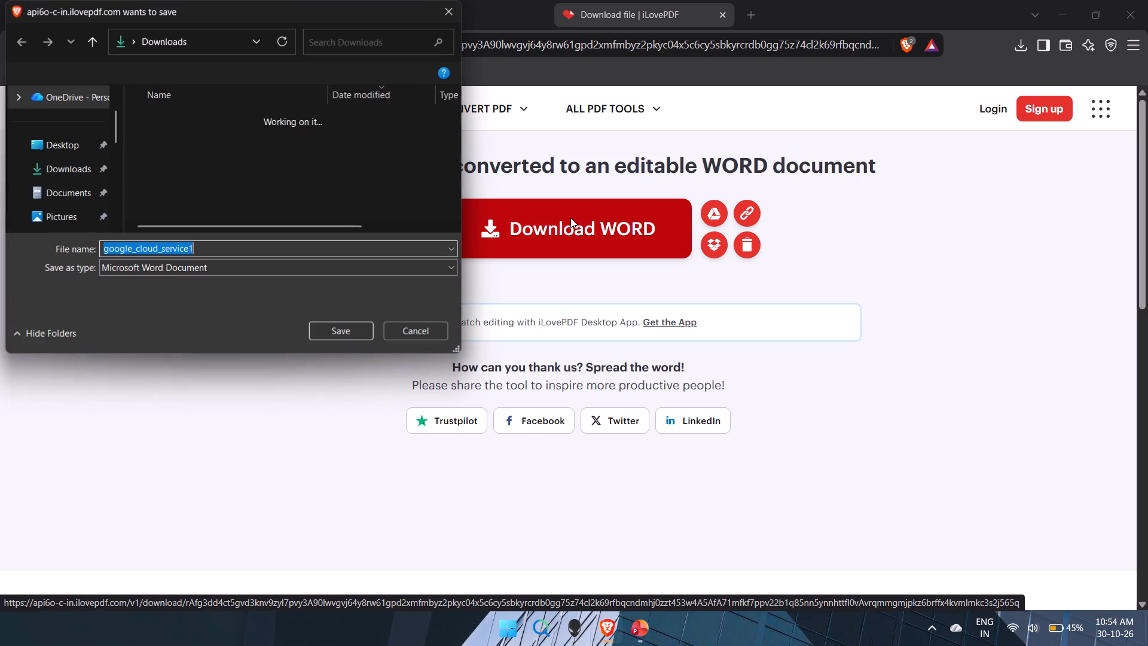
left_click(76, 172)
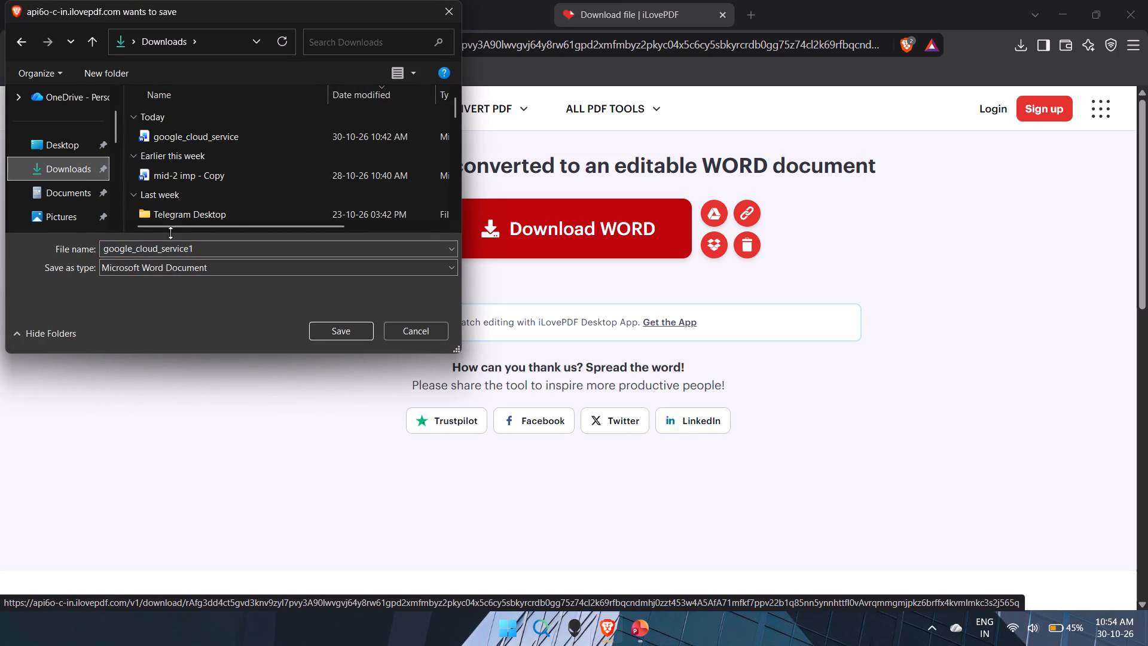
left_click(317, 328)
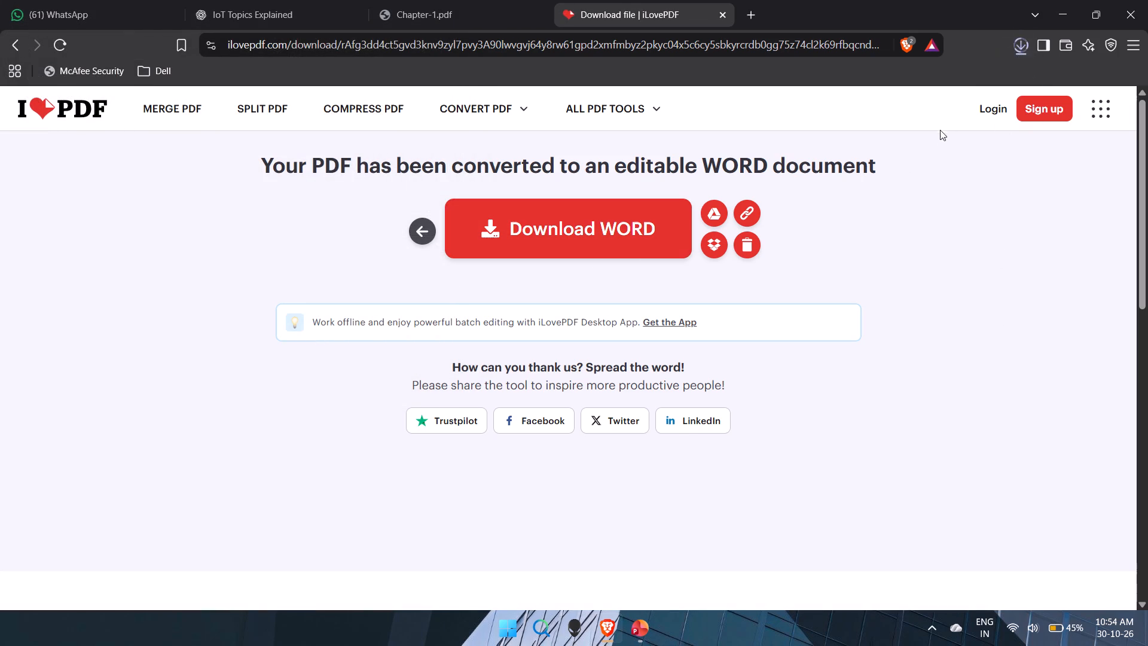
left_click(725, 15)
Open the downloaded google_cloud_service1 document in Word.
left_click(1025, 51)
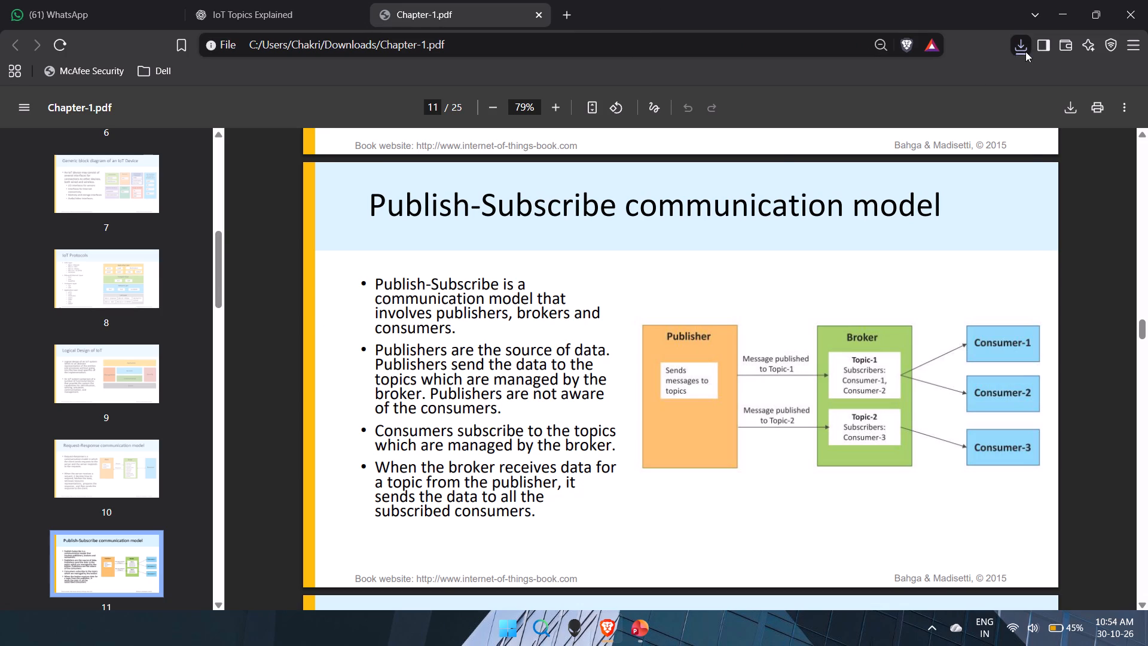
left_click(978, 111)
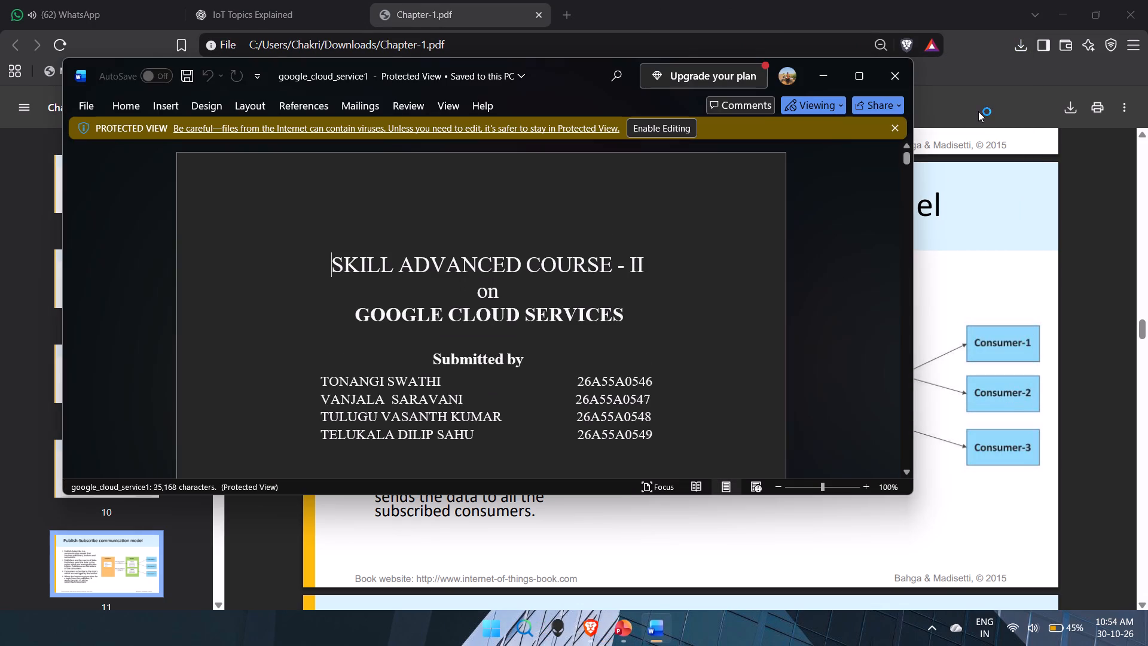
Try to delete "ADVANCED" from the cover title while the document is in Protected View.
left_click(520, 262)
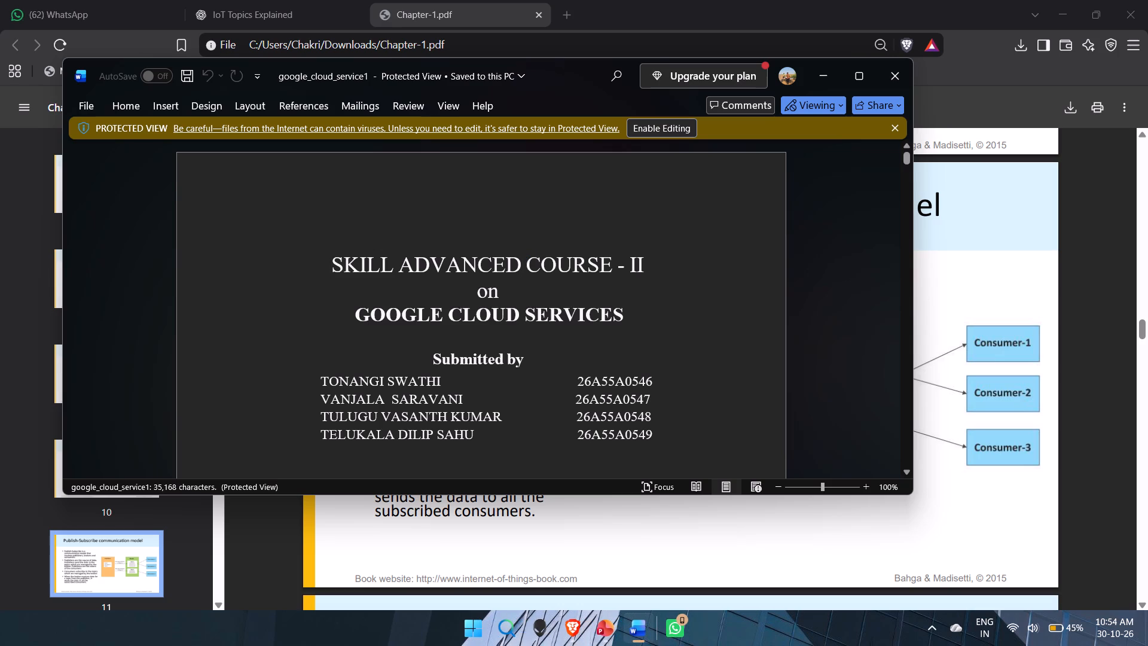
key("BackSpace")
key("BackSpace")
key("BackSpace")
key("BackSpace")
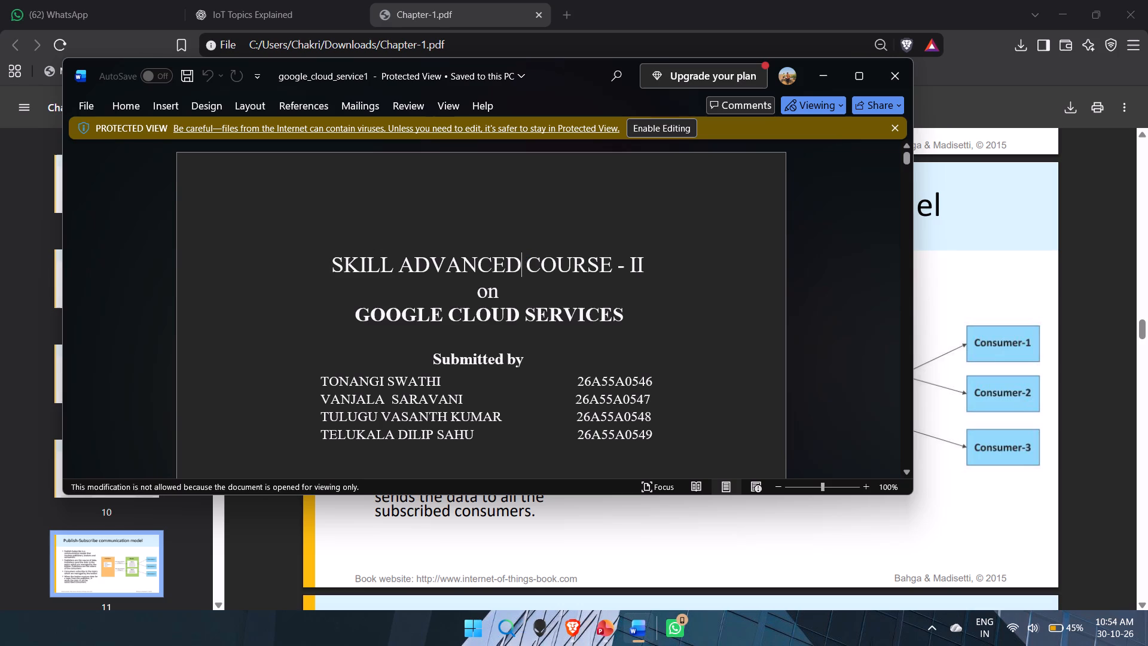
Maximize the document window and enable editing of google_cloud_service1.
left_click(853, 66)
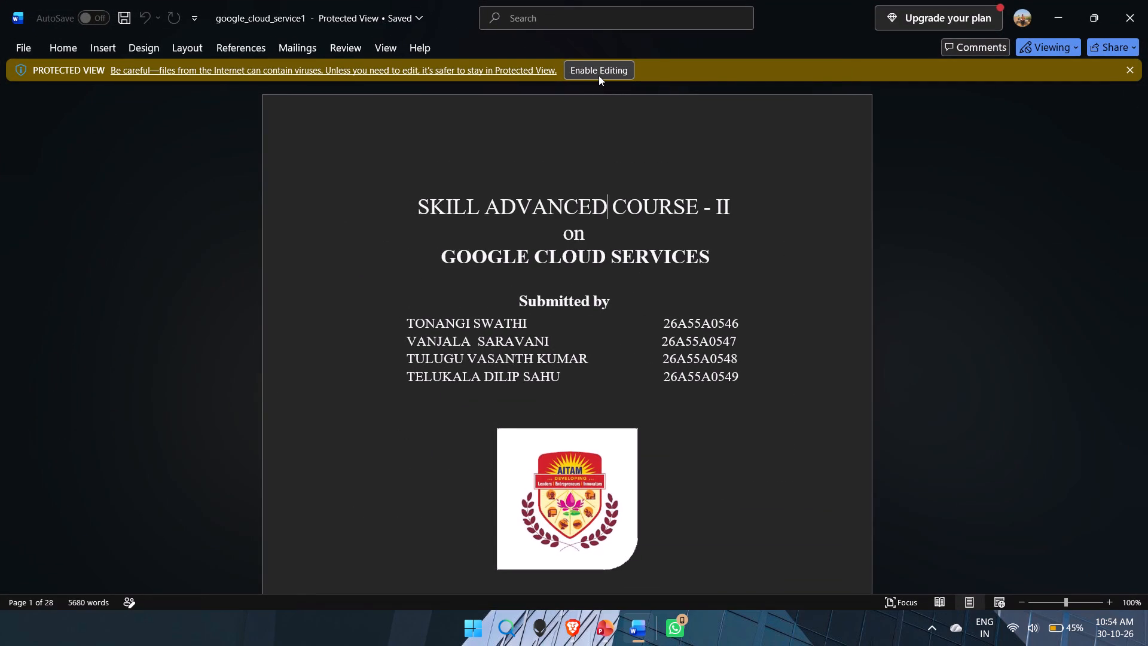
left_click(599, 75)
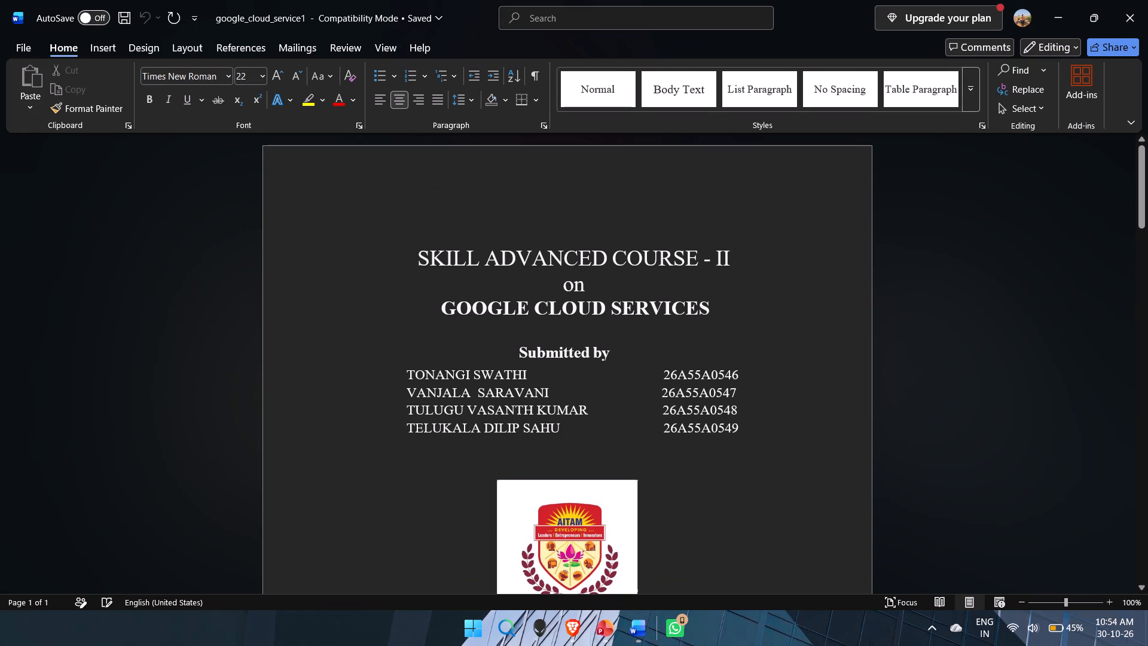
Replace "ADVANCED" with "ENHANCEMENT" in the course title on the cover page.
left_click(607, 263)
key("BackSpace")
key("BackSpace")
key("BackSpace")
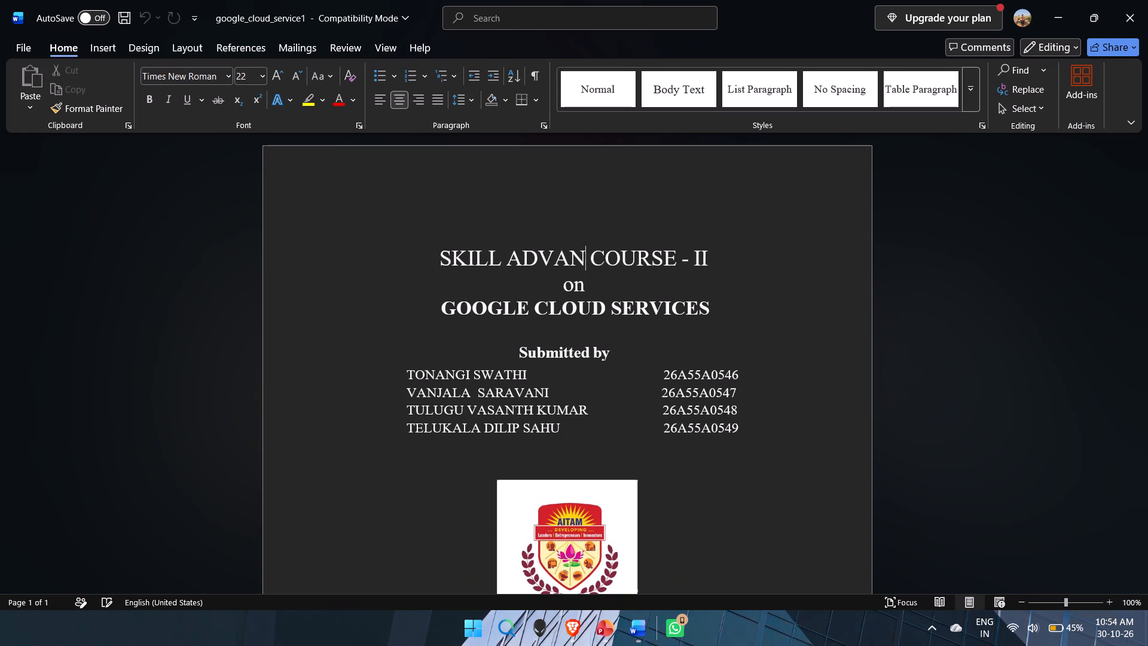
key("BackSpace")
key("BackSpace")
key("BackSpace")
key("BackSpace")
key("BackSpace")
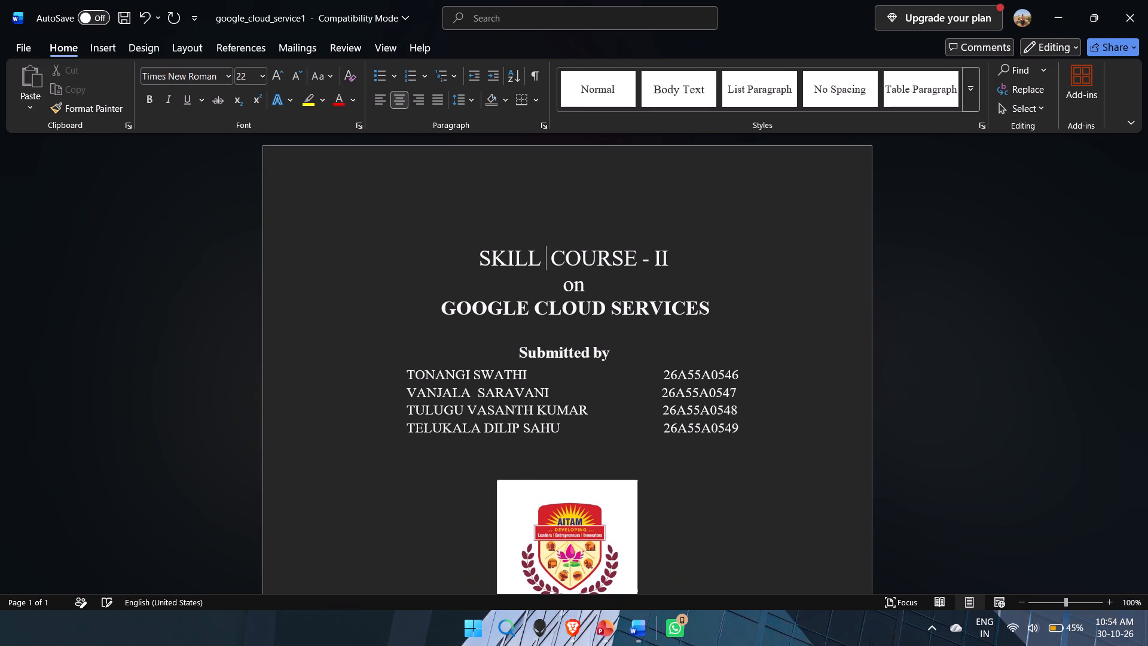
key("e")
key("h")
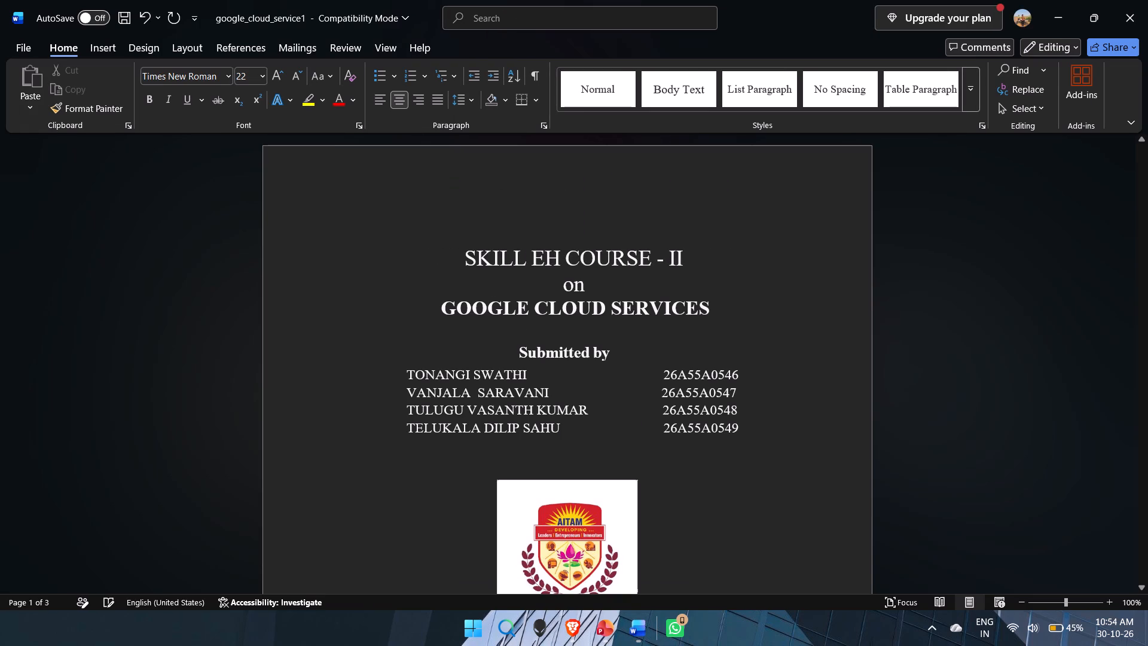
key("BackSpace")
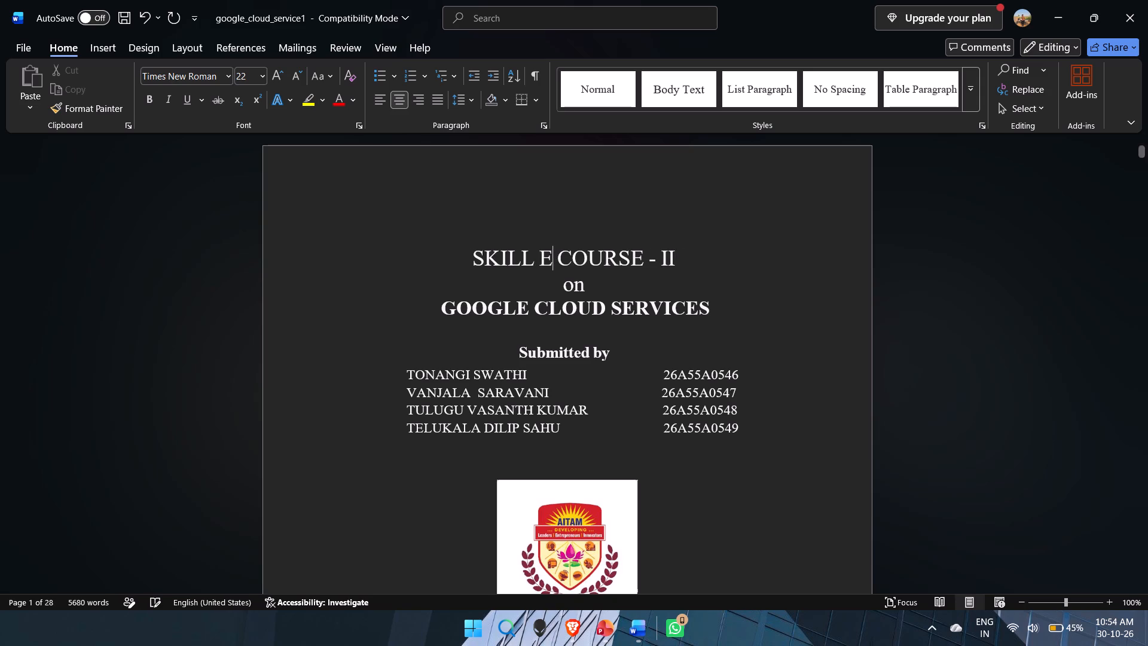
type("NHANCE")
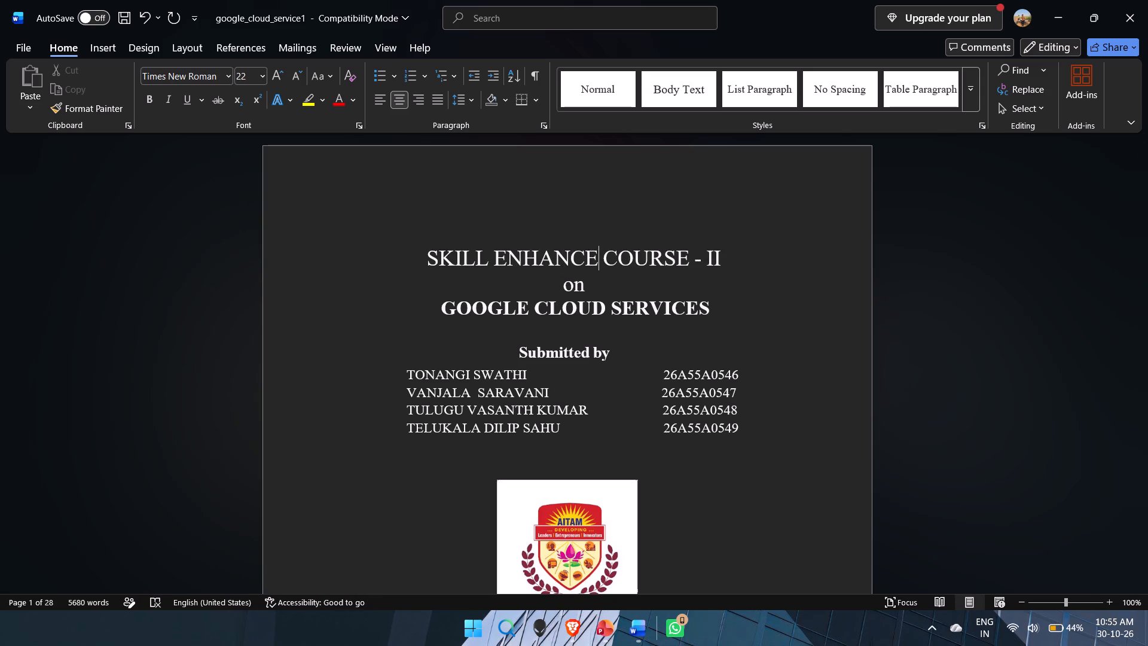
type("MENT")
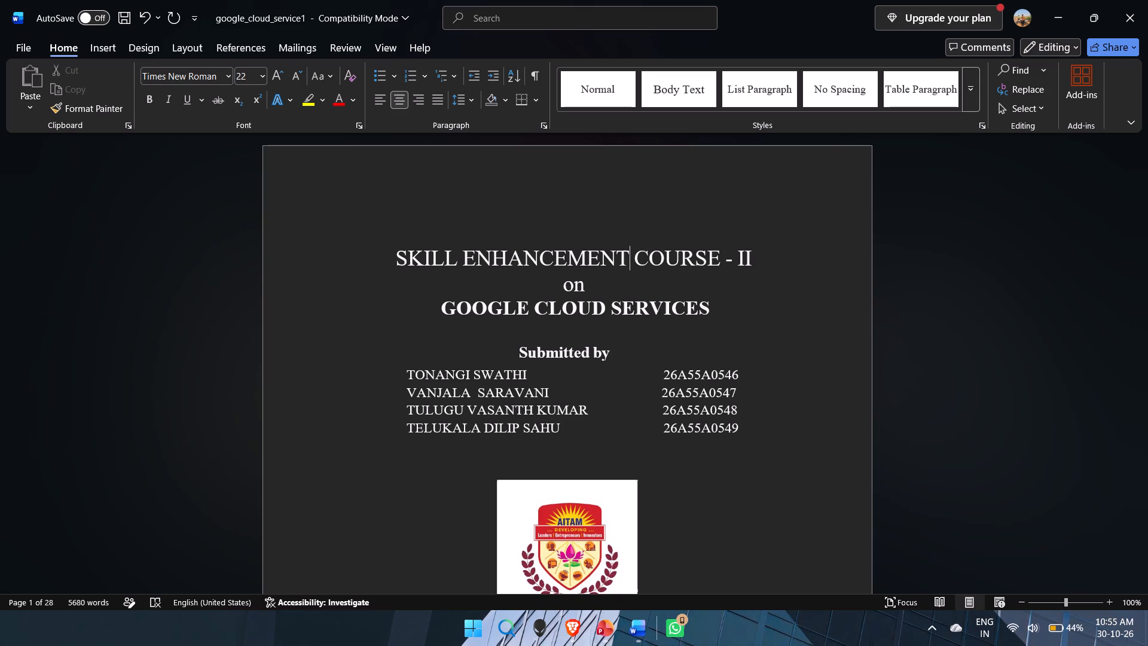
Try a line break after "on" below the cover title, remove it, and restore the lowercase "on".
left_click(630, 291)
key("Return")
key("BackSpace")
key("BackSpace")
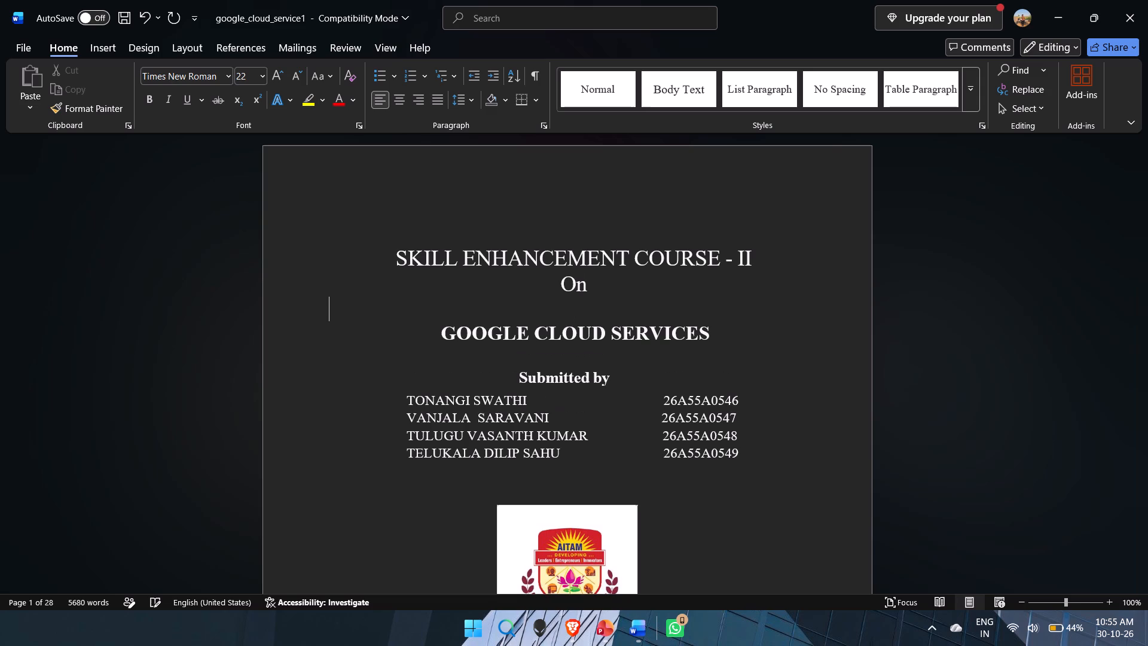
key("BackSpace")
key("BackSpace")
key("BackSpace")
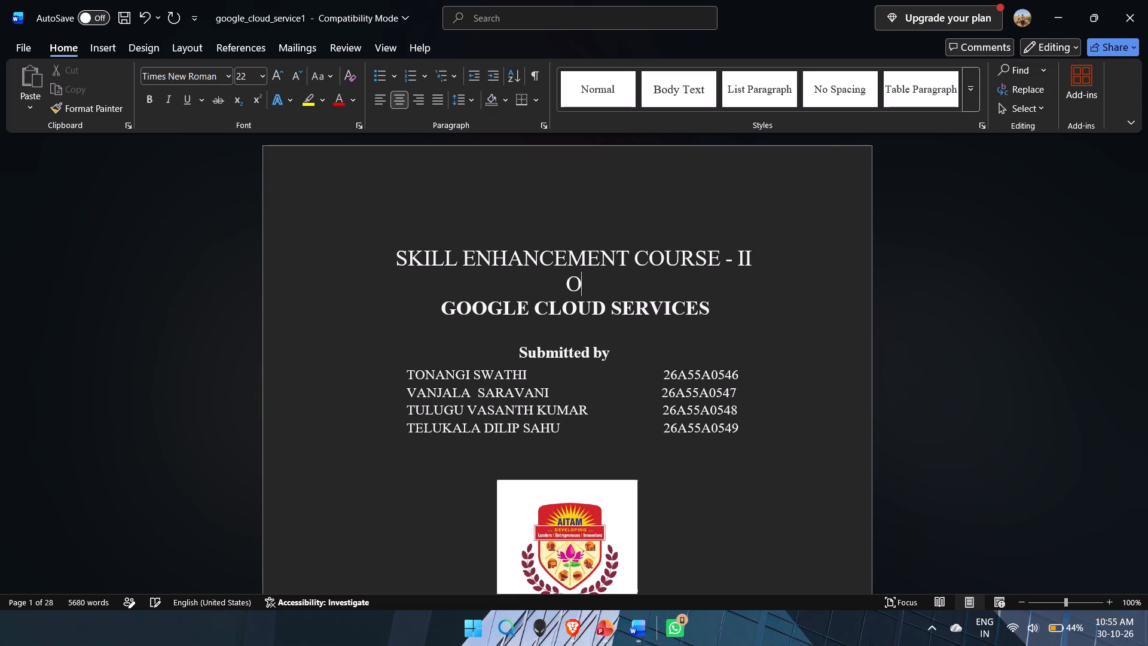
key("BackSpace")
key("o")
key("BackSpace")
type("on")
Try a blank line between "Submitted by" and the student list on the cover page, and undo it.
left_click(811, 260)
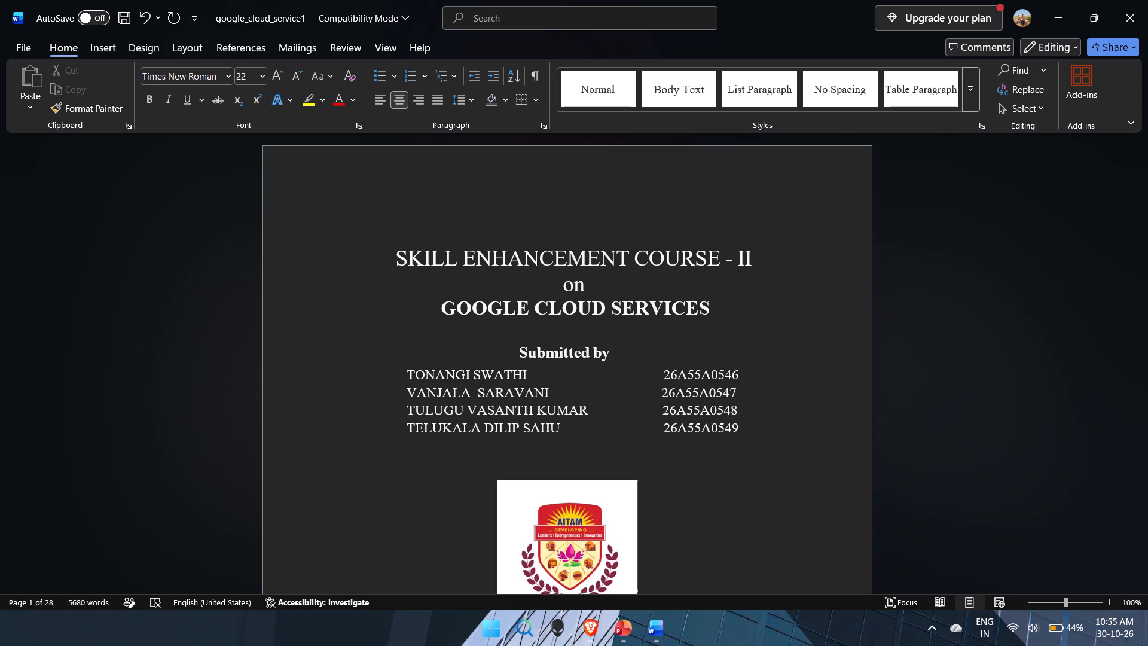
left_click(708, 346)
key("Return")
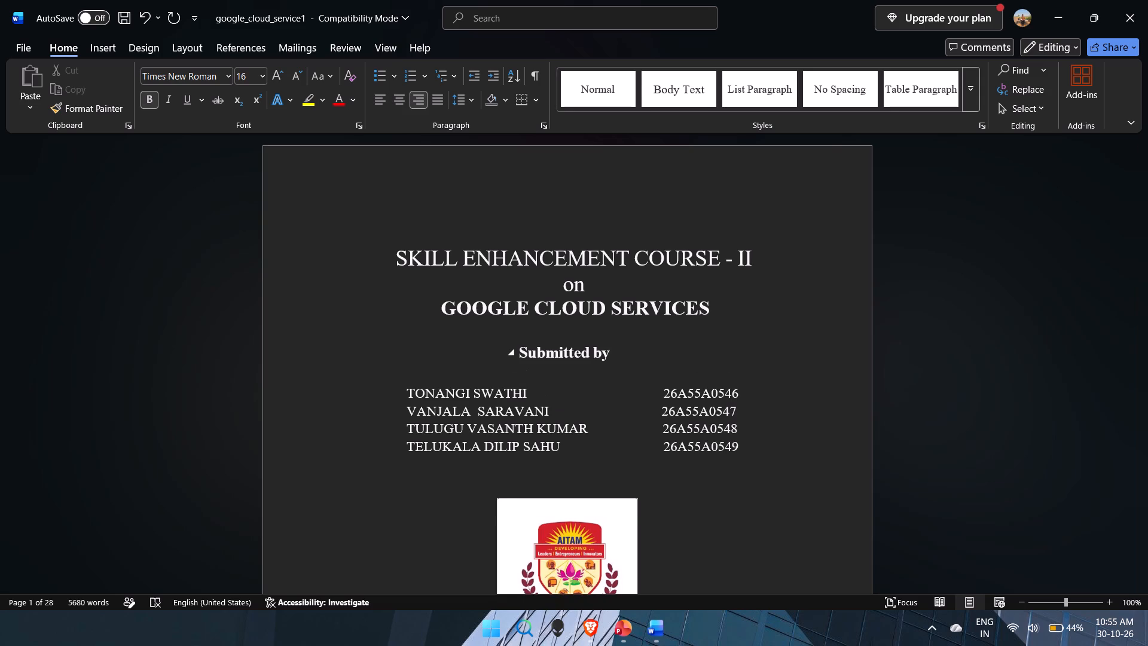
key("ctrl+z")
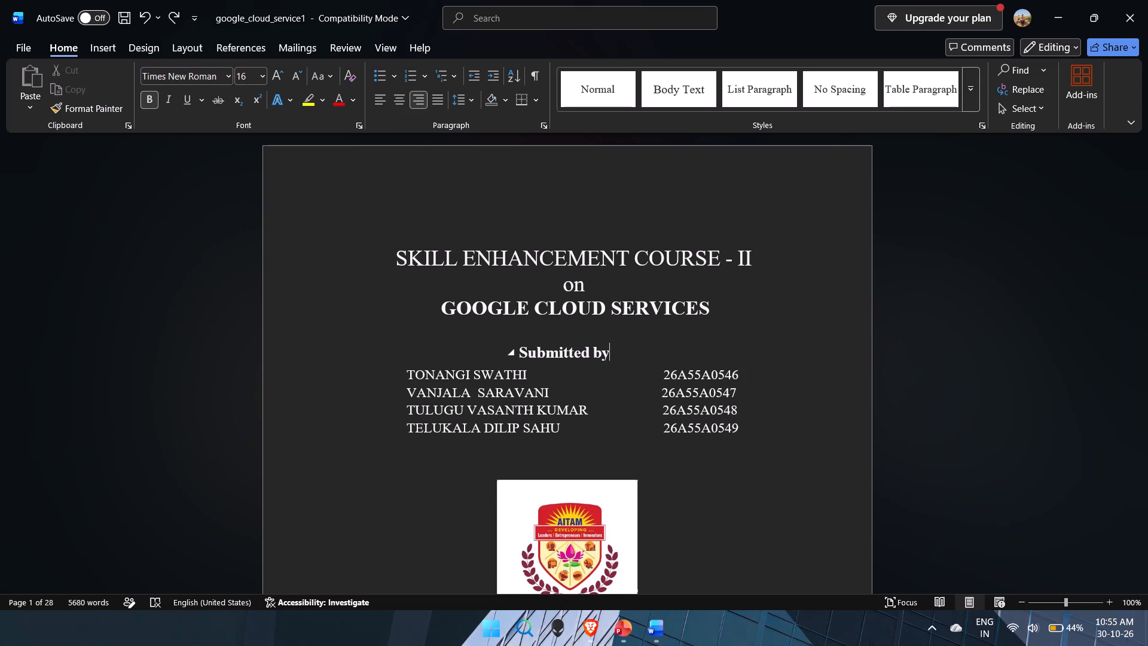
Remove the numeral "II" from the end of the course title on the cover page.
left_click(772, 253)
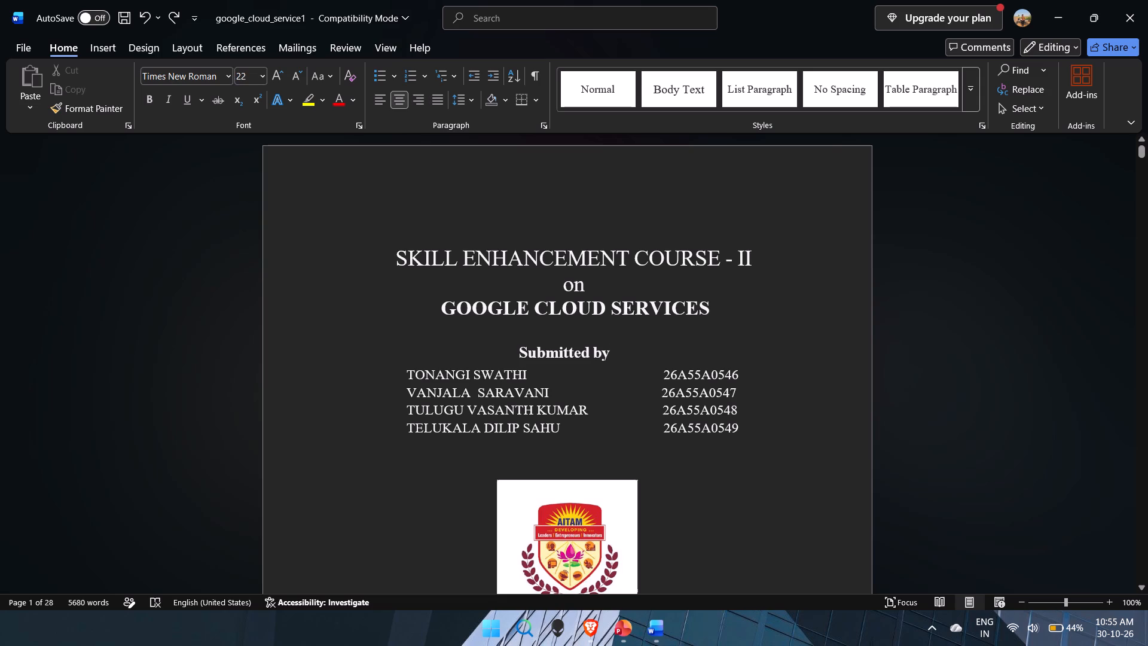
left_click(451, 182)
Remove "- II" from the end of the course title on the cover page.
left_click(755, 263)
key("BackSpace")
key("BackSpace")
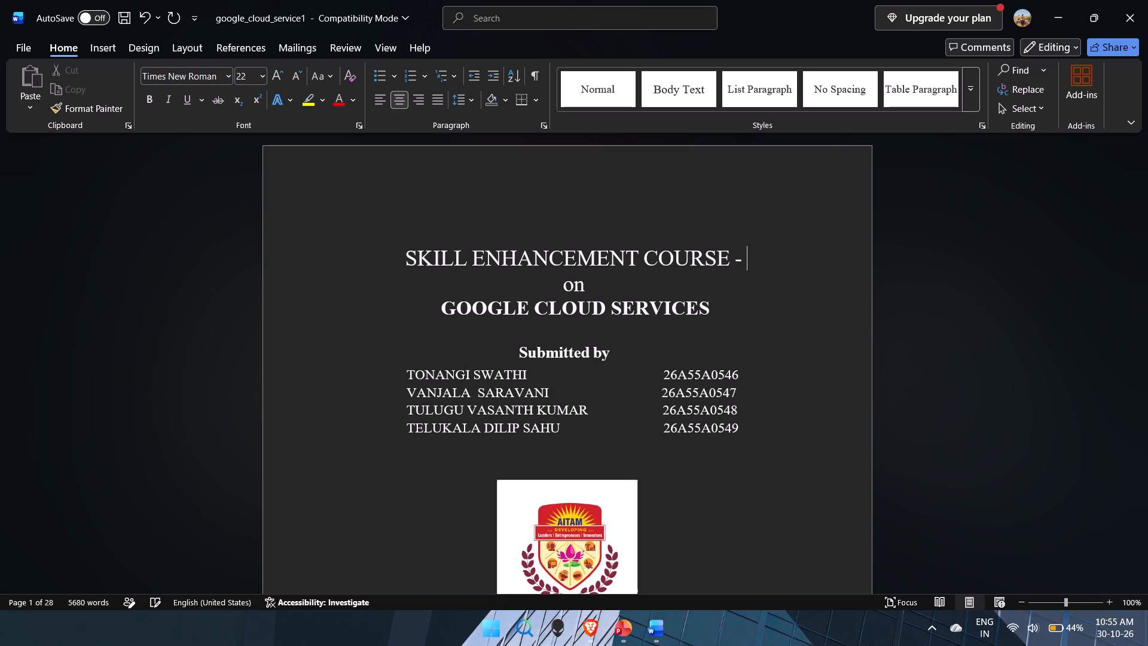
key("BackSpace")
key("BackSpace")
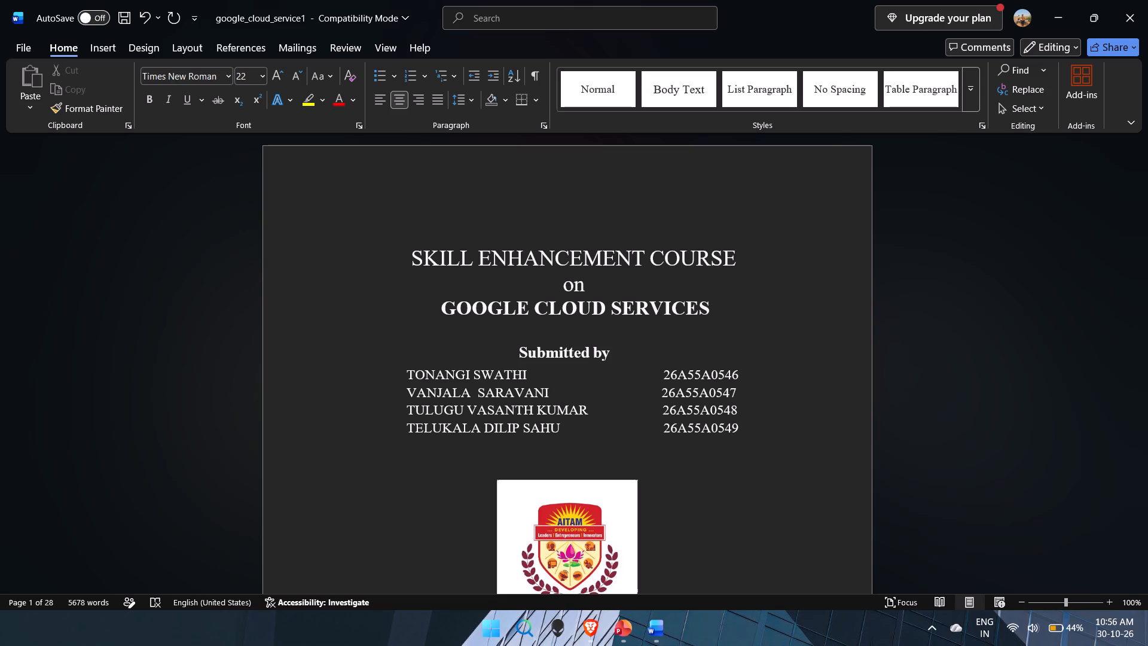
Delete the google_cloud_service and google_cloud_service1 PDF and Word files from the Downloads folder, cancel for the file in use, and close the folder.
key("super+e")
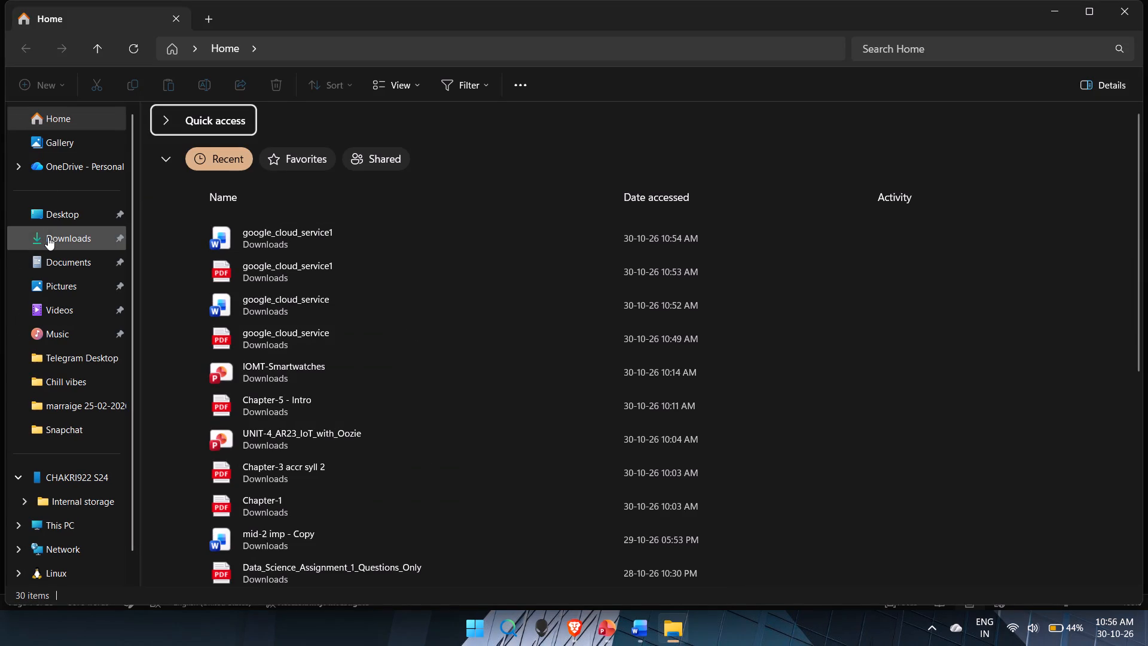
left_click(49, 237)
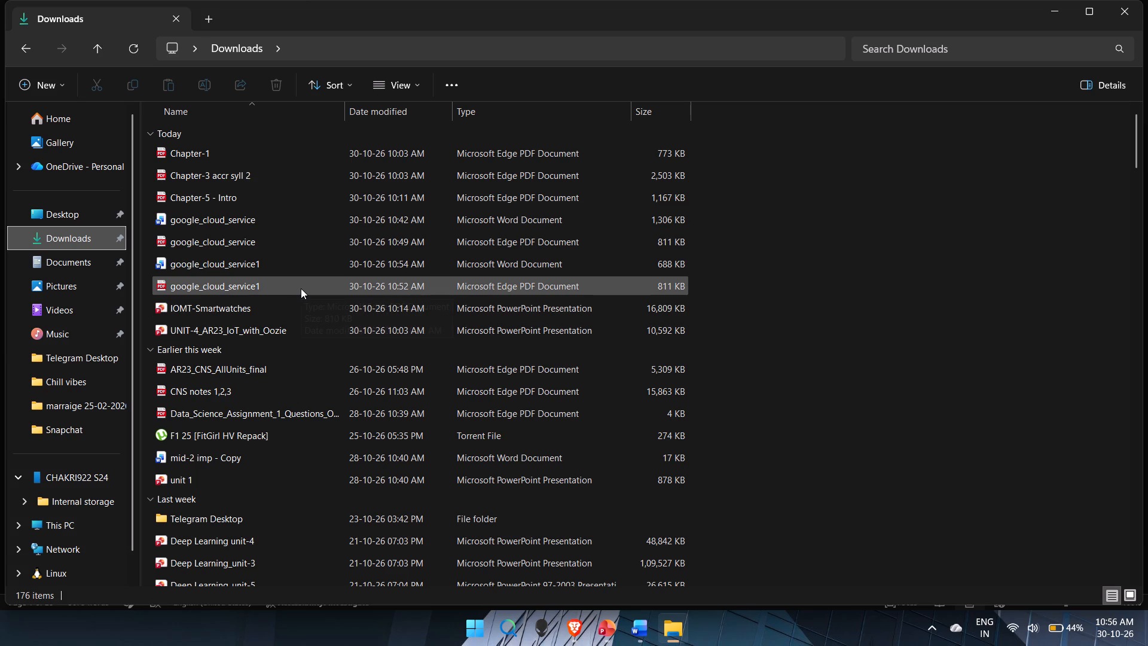
key("ctrl+Up")
key("ctrl+shift+Up")
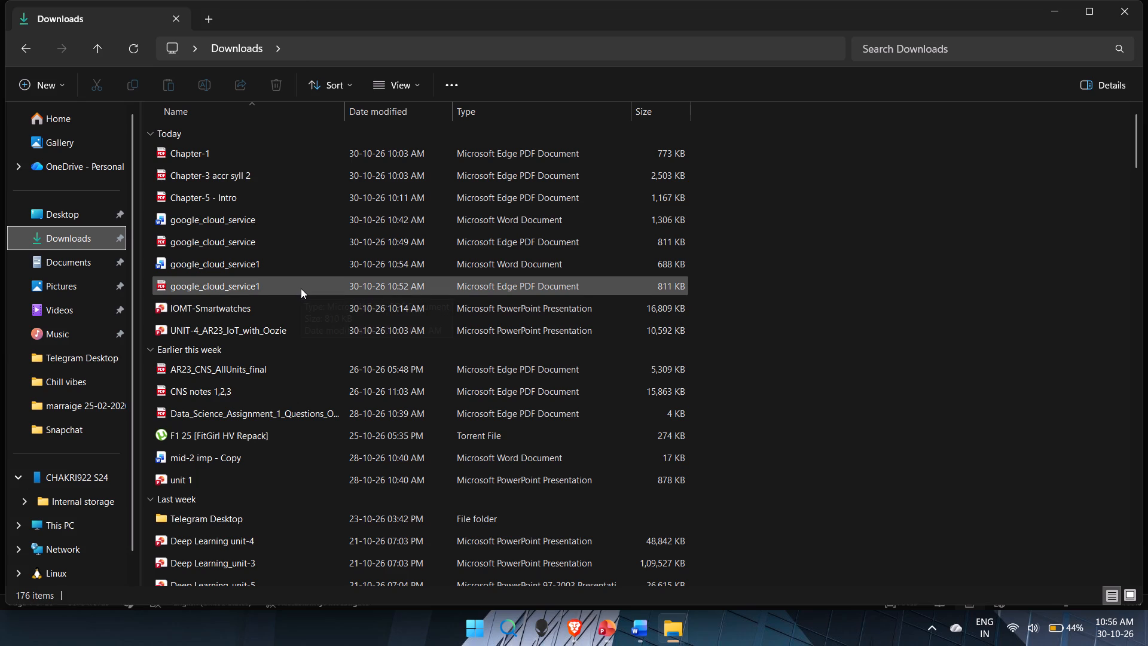
key("ctrl+shift+Up")
key("shift+Up")
key("shift+Up")
left_click(301, 288)
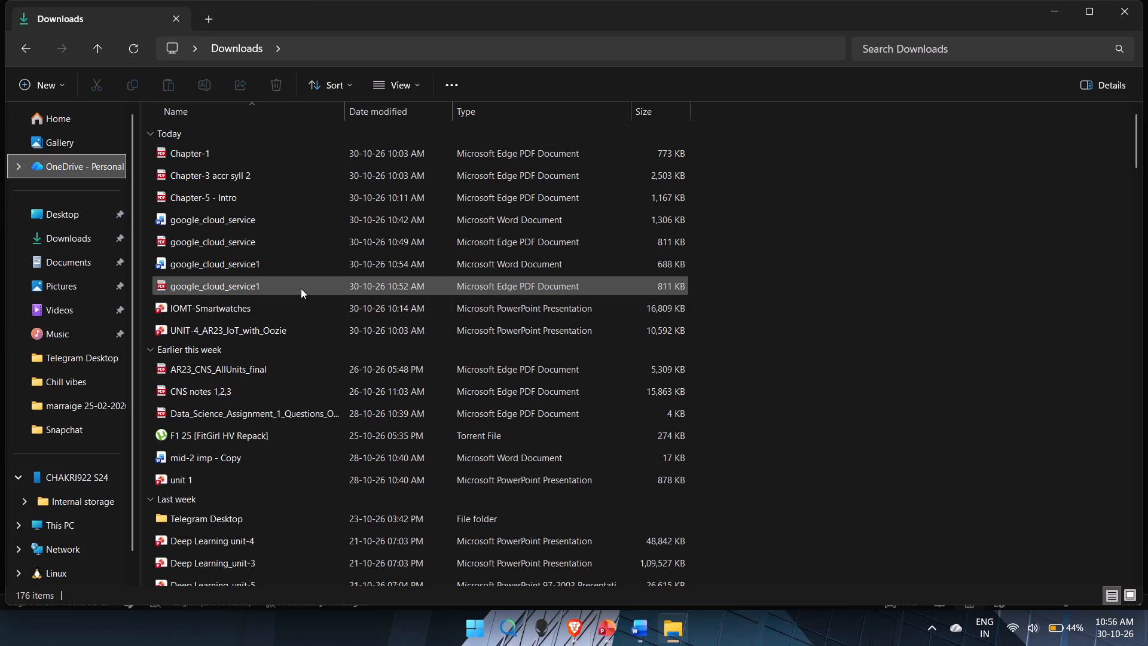
key("shift+Up")
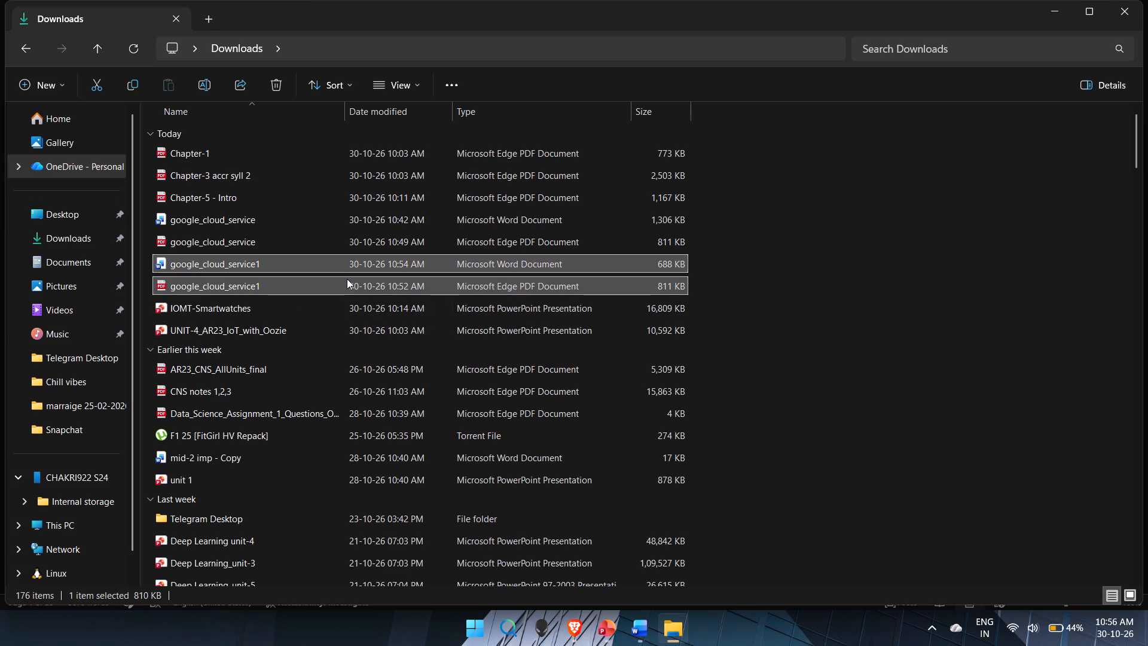
key("shift+Up")
key("shift+Up")
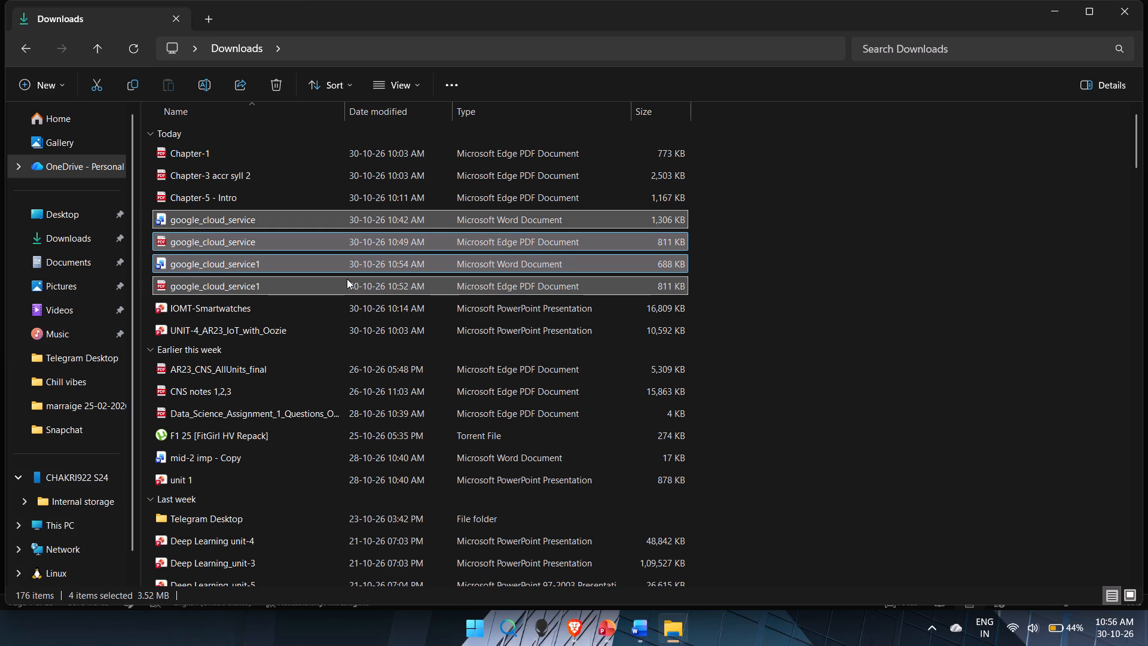
key("Delete")
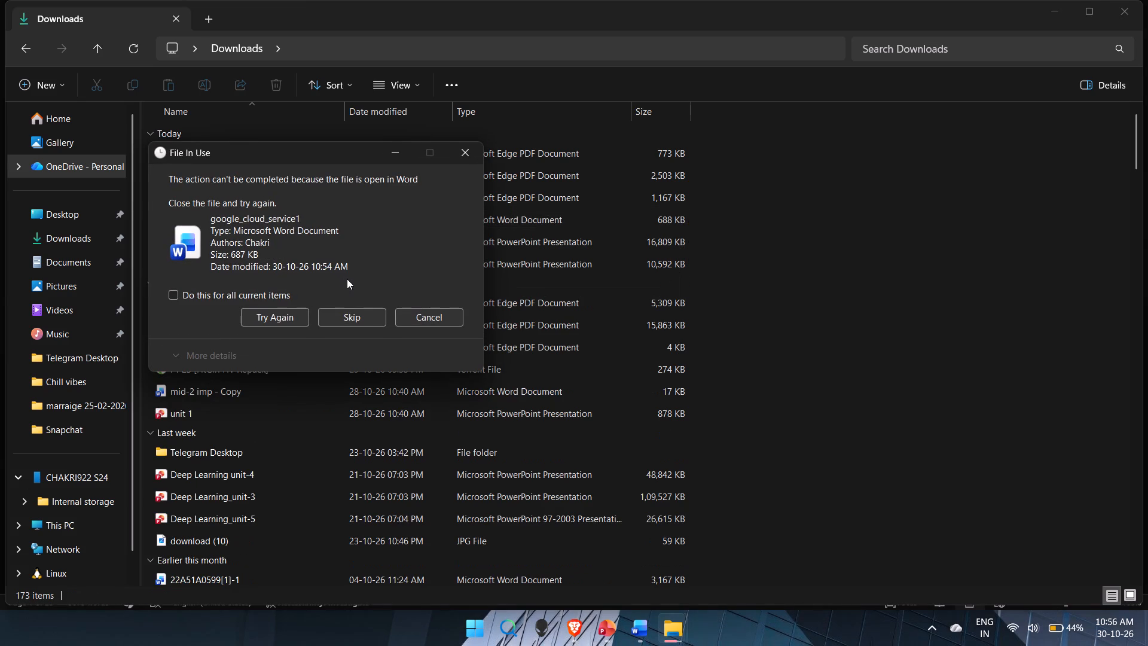
left_click(459, 153)
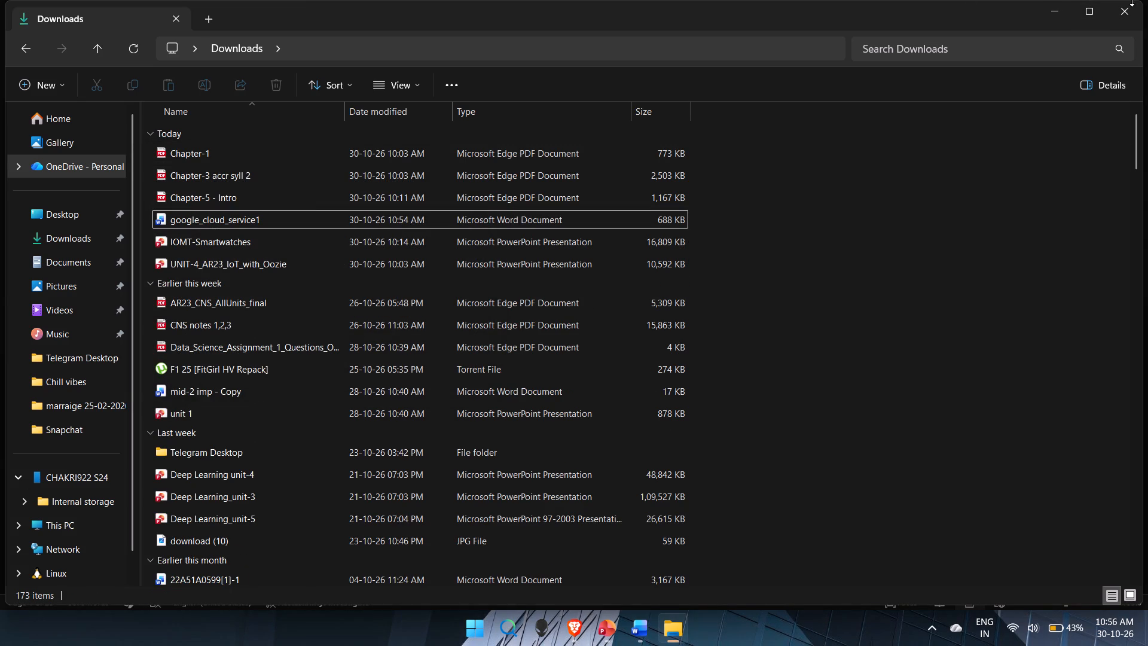
left_click(1128, 5)
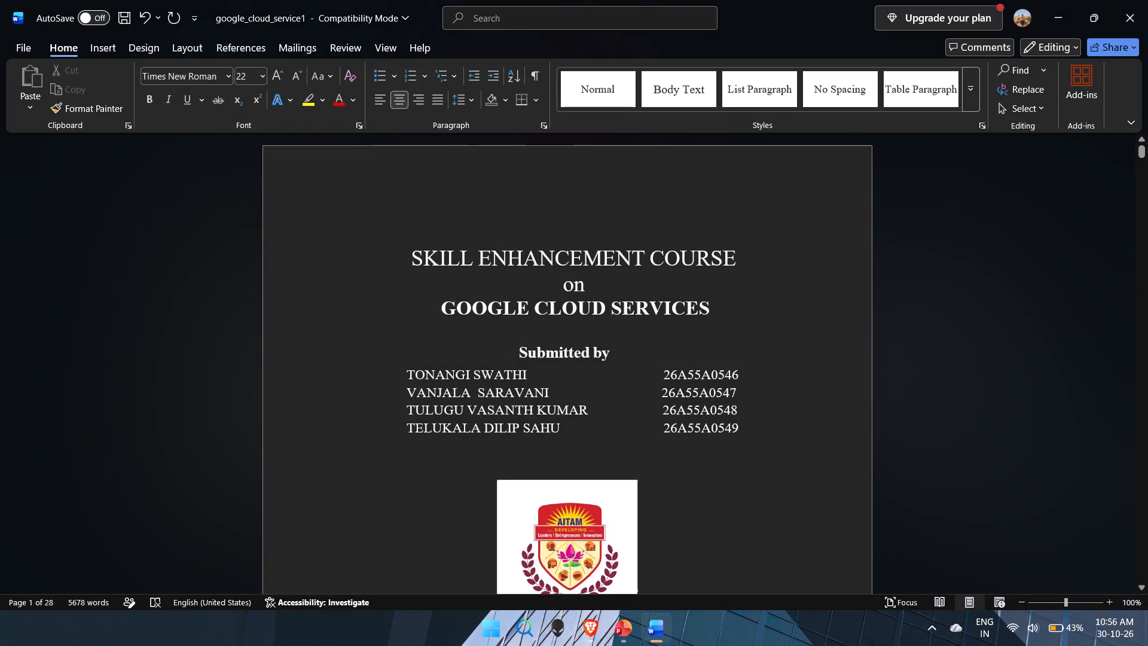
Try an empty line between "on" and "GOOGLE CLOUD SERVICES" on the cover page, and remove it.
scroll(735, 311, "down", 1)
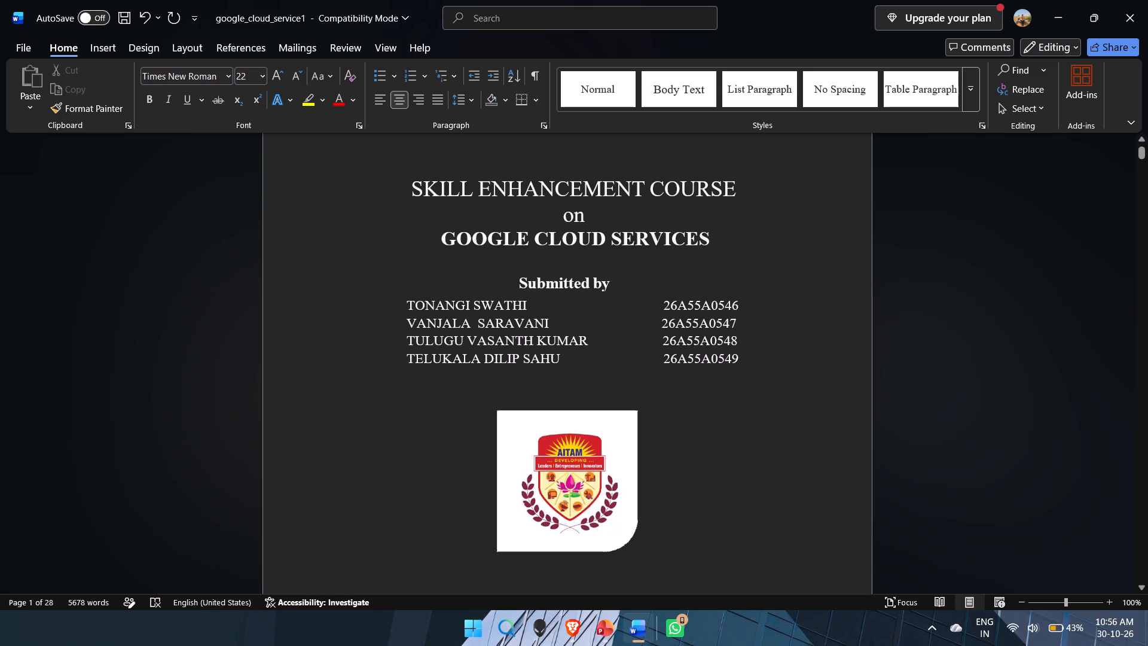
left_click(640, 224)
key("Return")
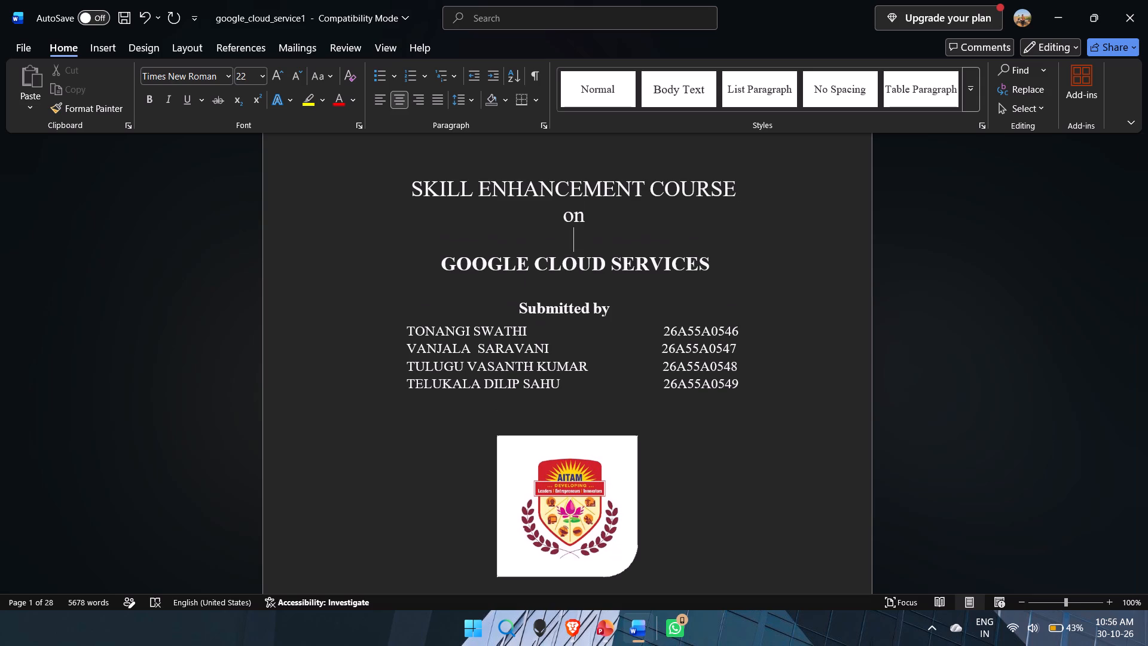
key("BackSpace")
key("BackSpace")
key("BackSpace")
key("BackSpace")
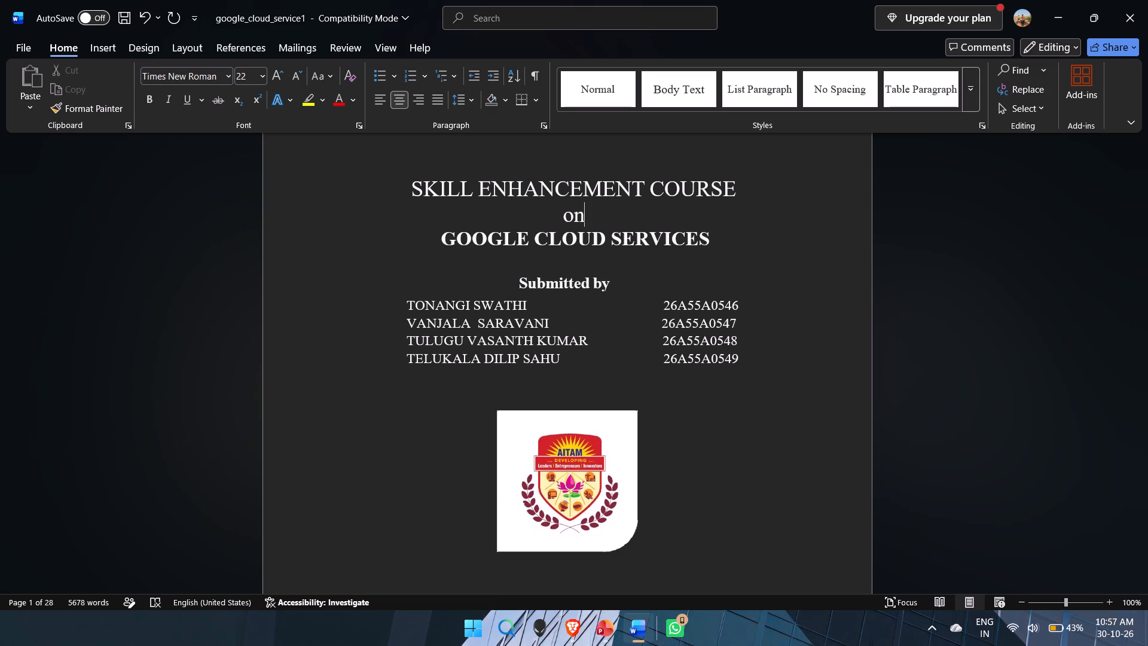
Start saving a copy of the google_cloud_service1 report in the Downloads folder and open the choice of file formats.
scroll(835, 353, "down", 2)
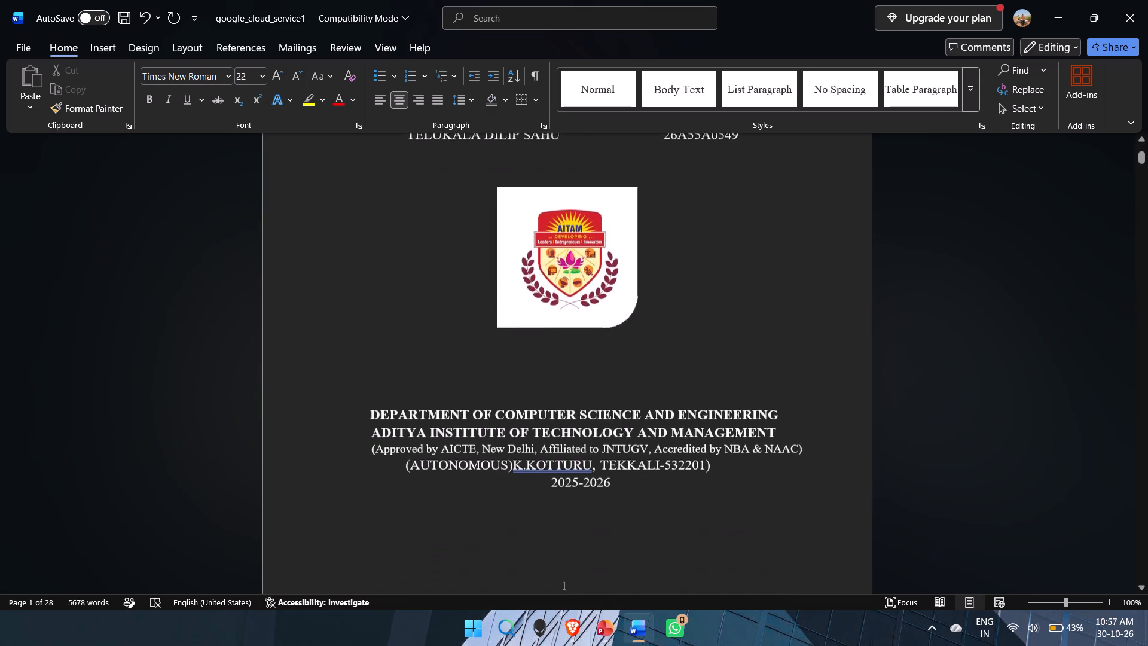
scroll(835, 353, "down", 1)
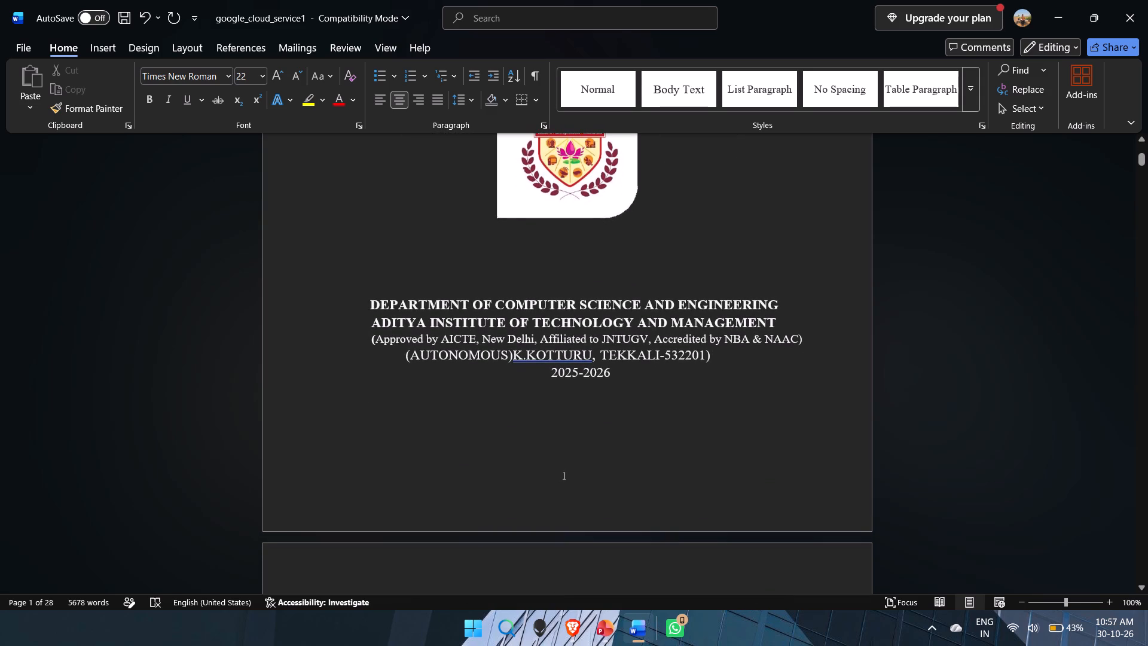
scroll(835, 353, "down", 3)
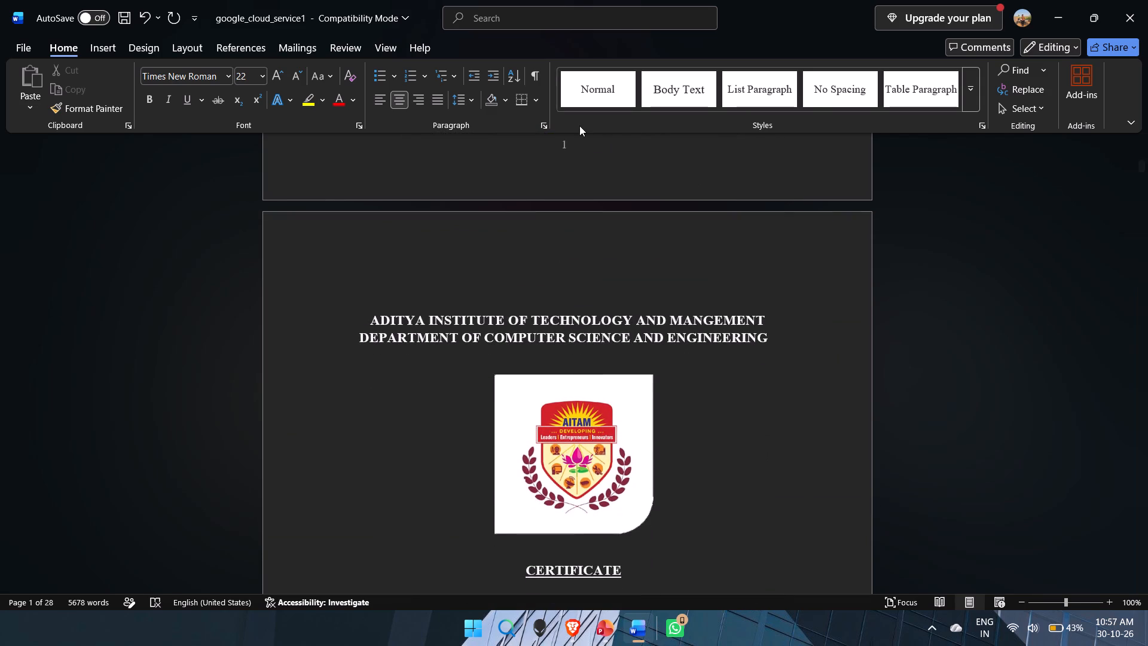
left_click(23, 48)
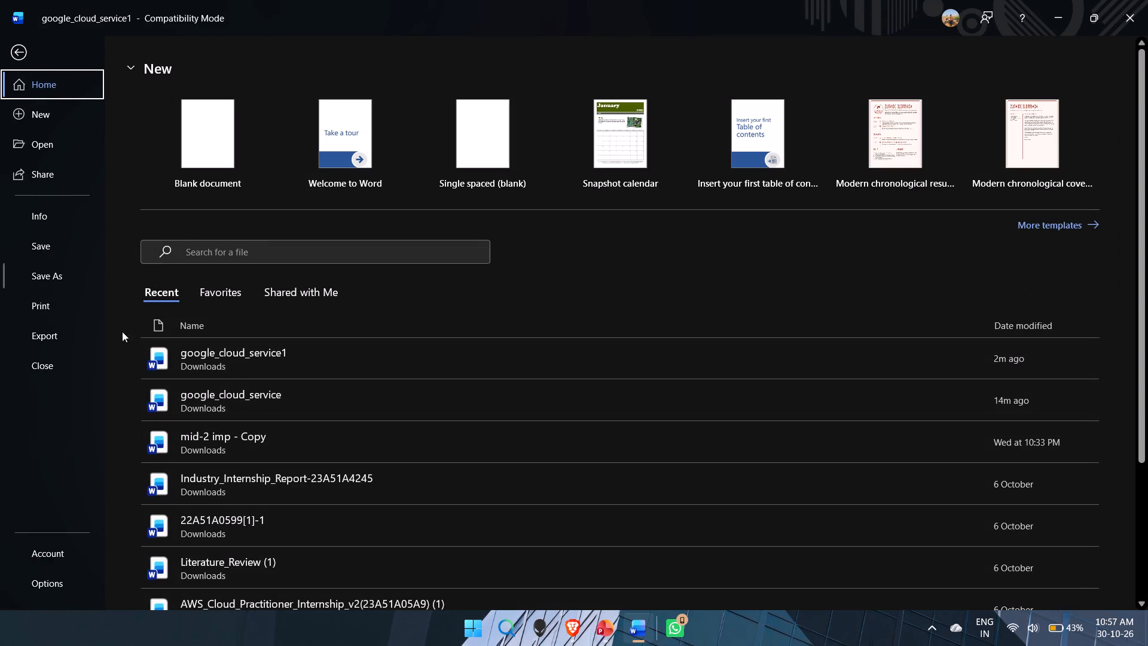
left_click(39, 272)
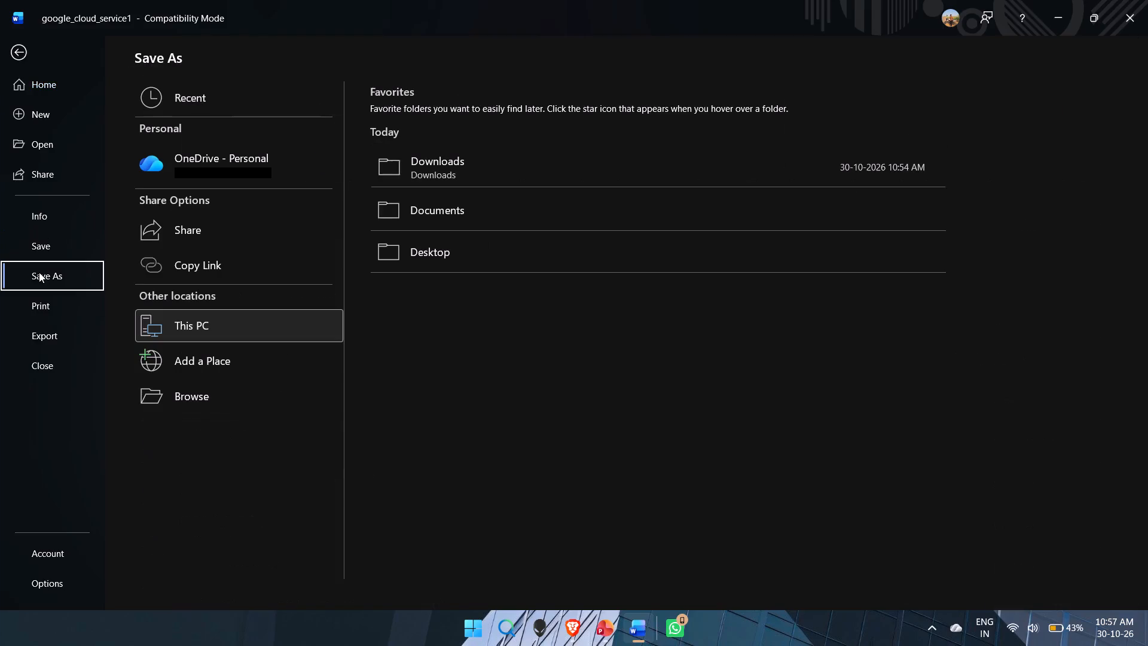
left_click(489, 161)
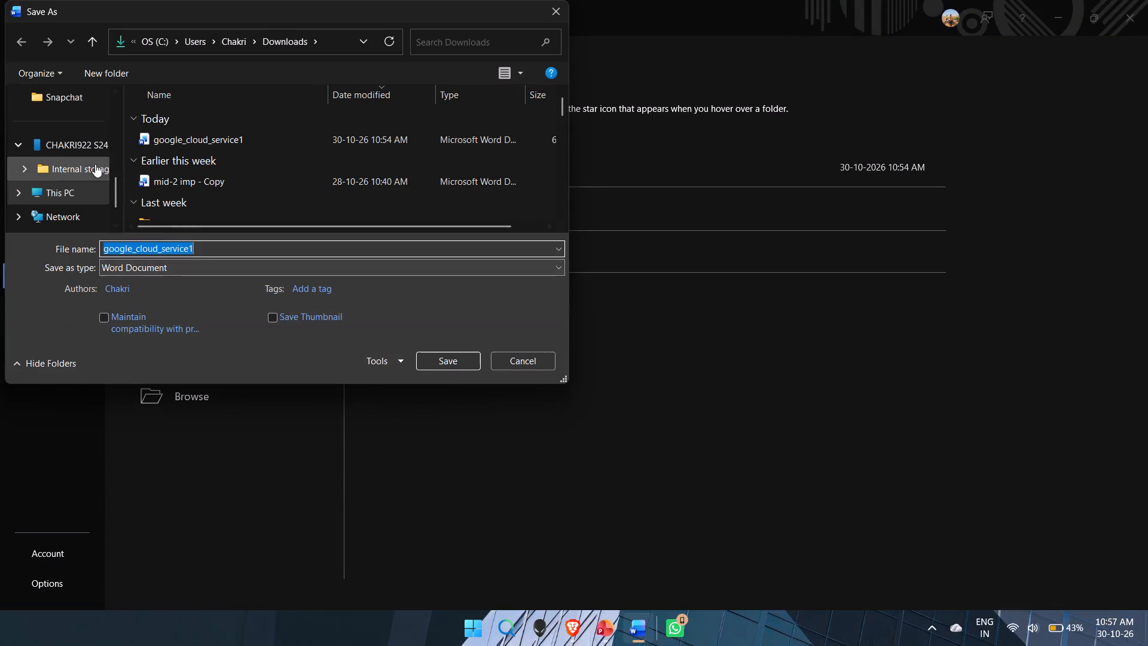
scroll(74, 144, "up", 4)
left_click(75, 223)
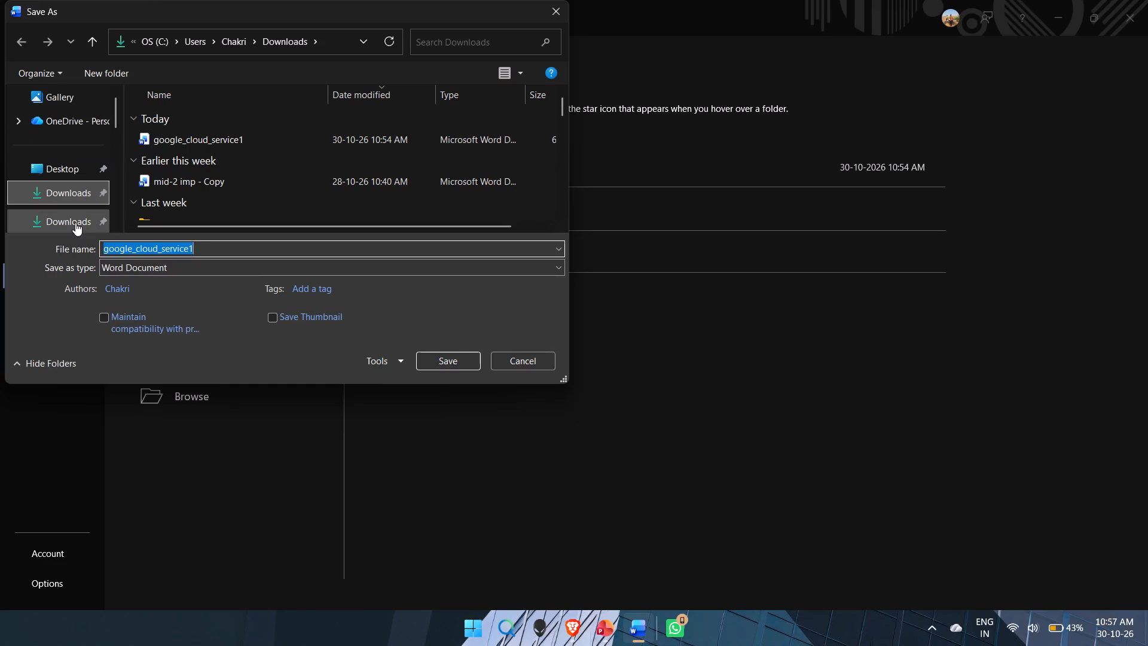
left_click(210, 269)
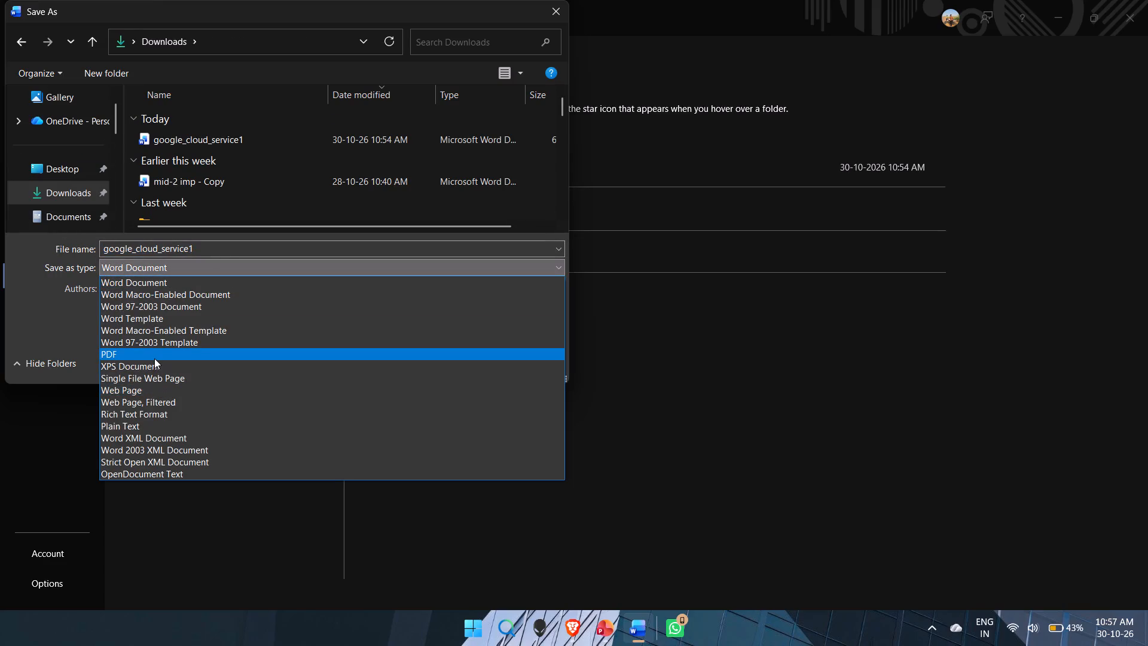
Save the google_cloud_service1 report as a PDF in the Downloads folder.
left_click(154, 357)
left_click(445, 388)
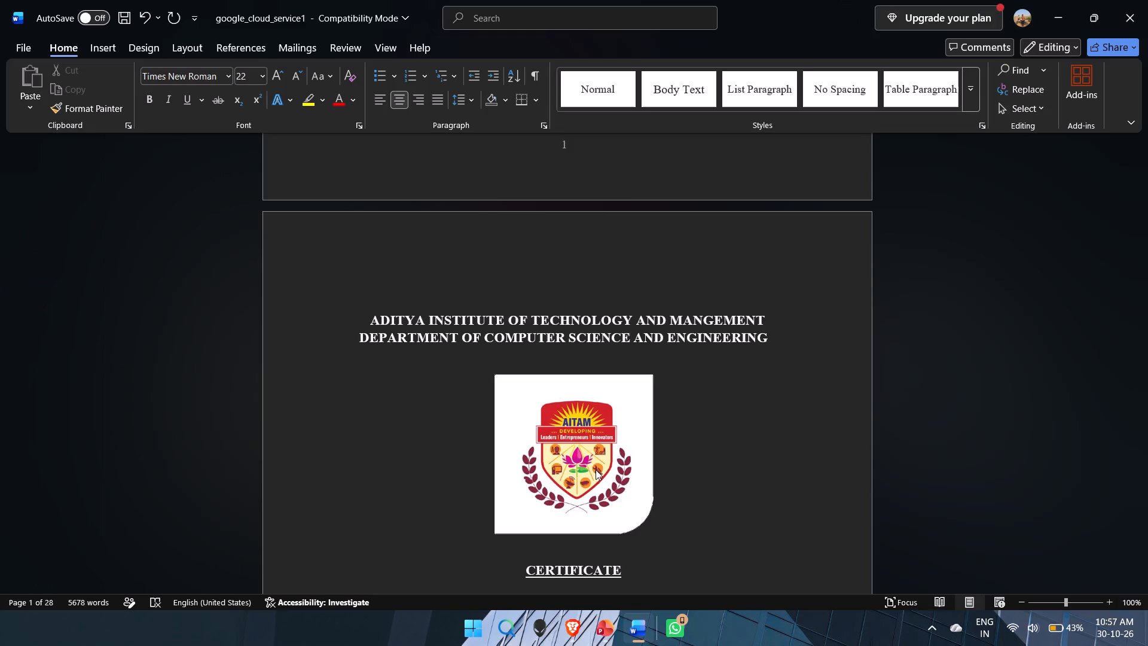
Examine the cover, certificate and following pages of the exported google_cloud_service1 PDF, and hide its table of contents.
scroll(596, 470, "down", 2)
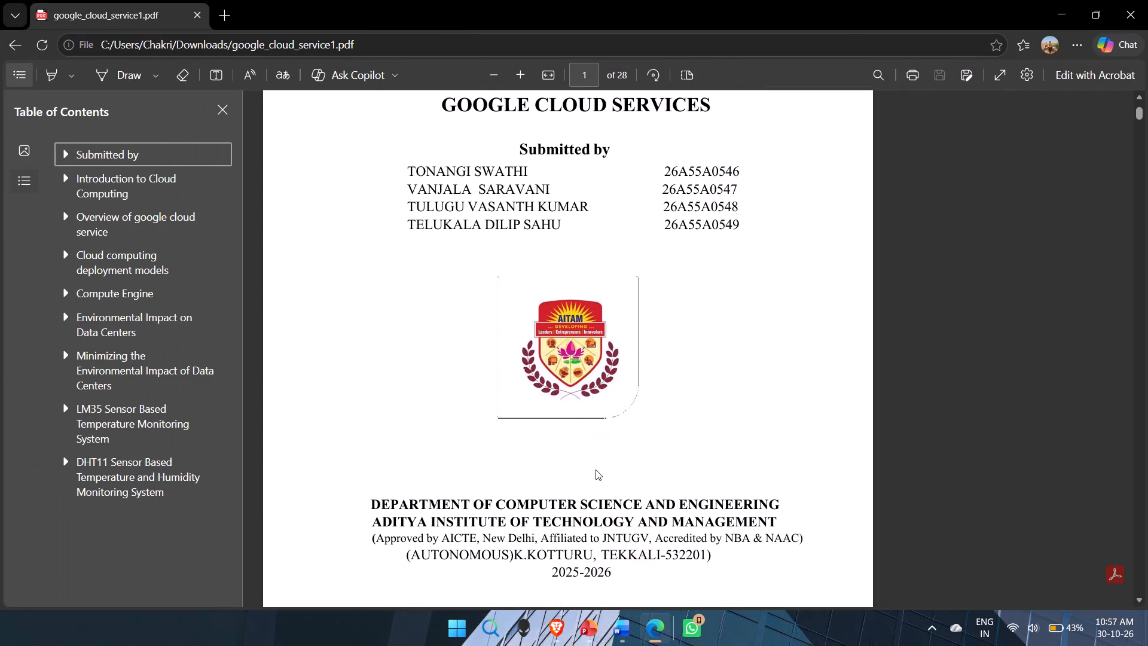
scroll(596, 470, "down", 3)
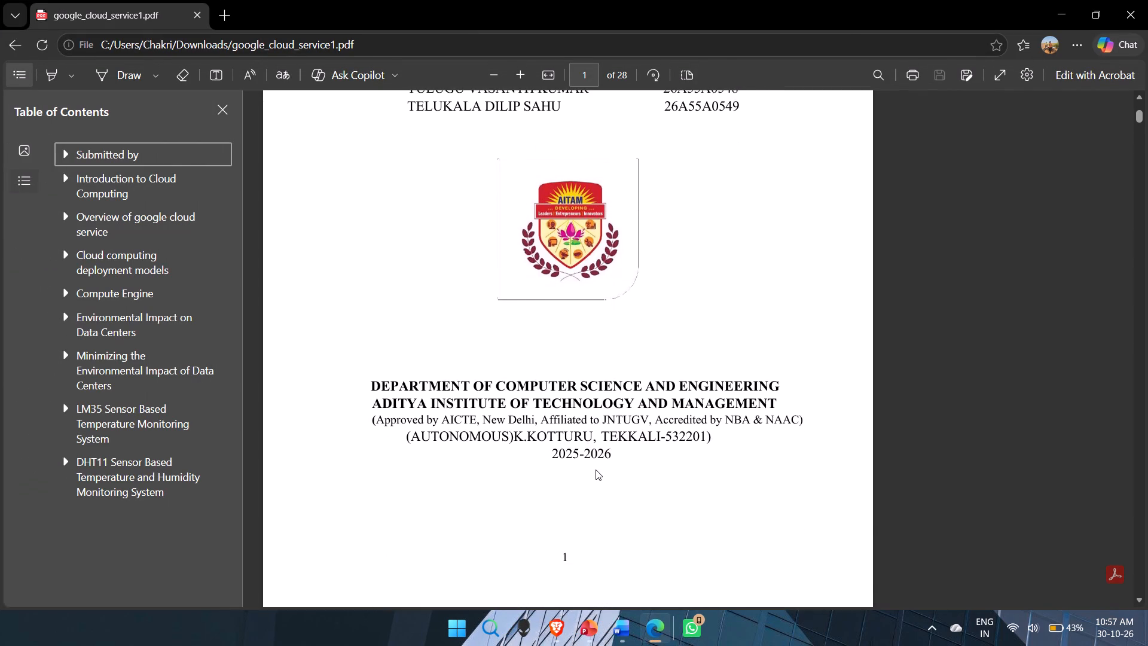
scroll(596, 470, "down", 6)
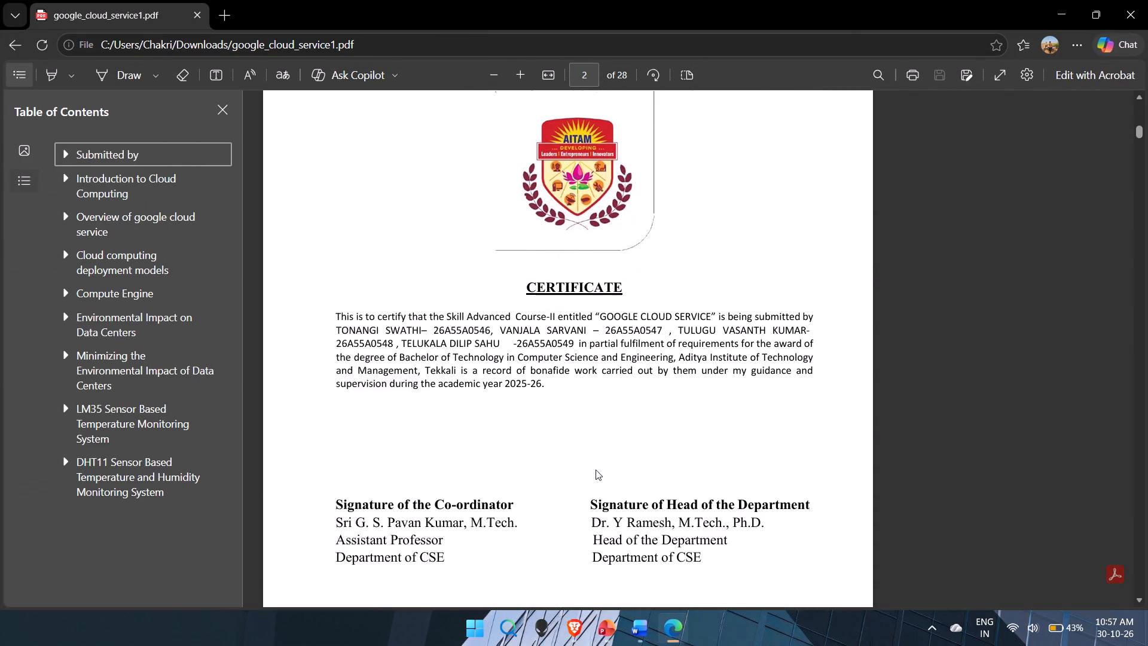
scroll(596, 470, "down", 11)
scroll(596, 470, "up", 3)
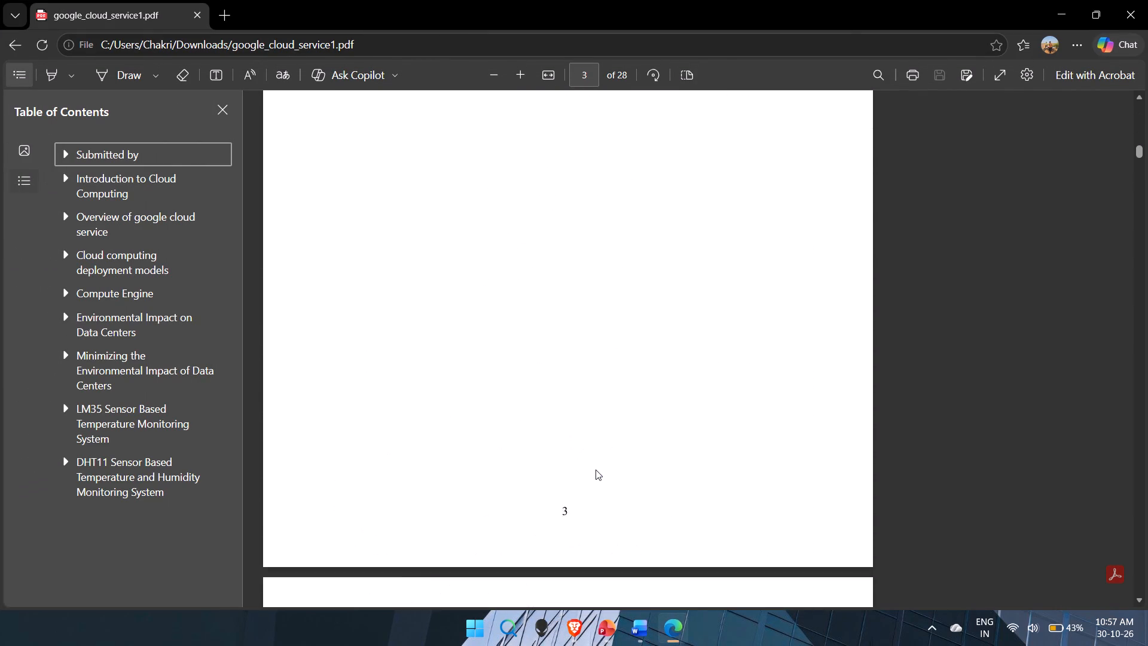
scroll(596, 470, "up", 9)
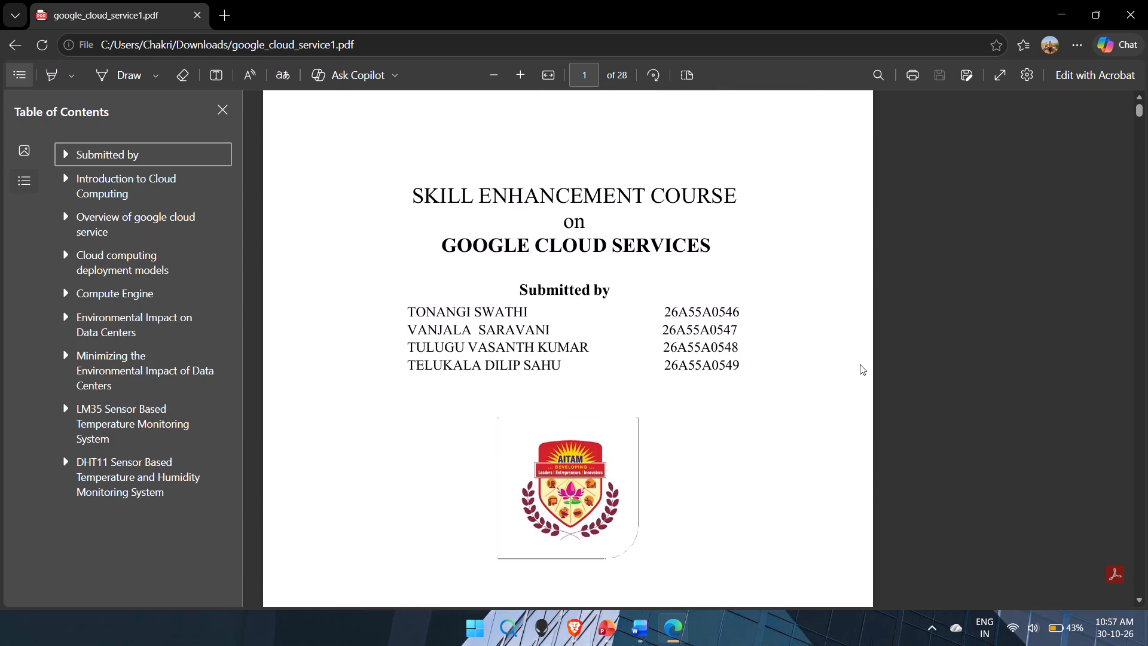
left_click(224, 117)
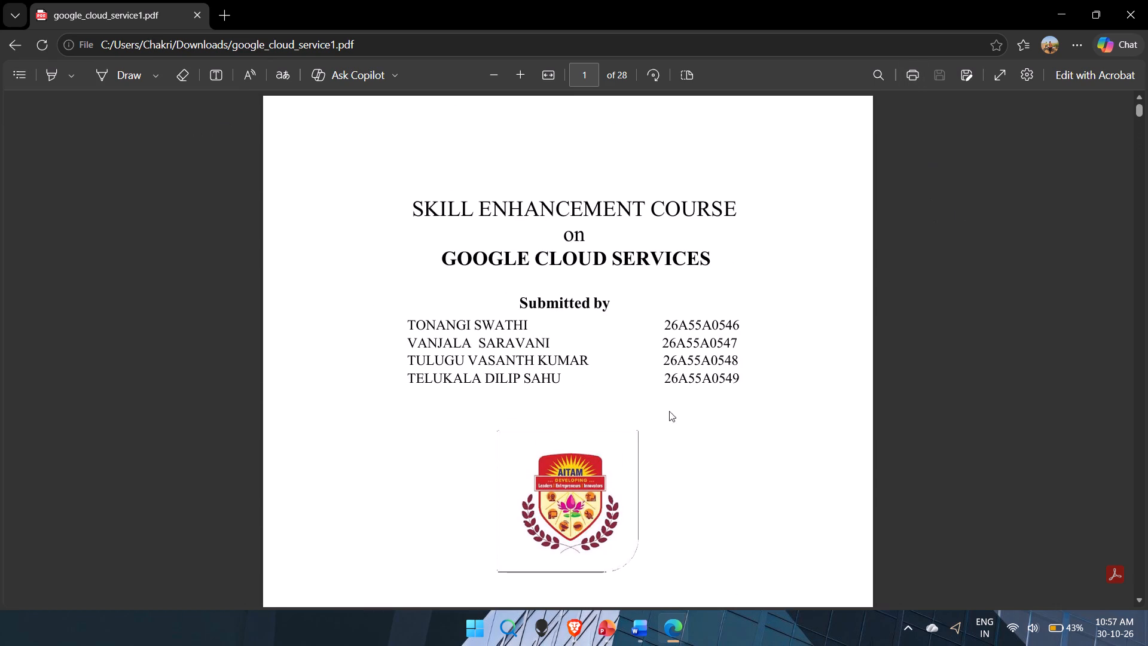
Switch back to Word and close the google_cloud_service1 document, saving its changes in Downloads.
left_click(643, 628)
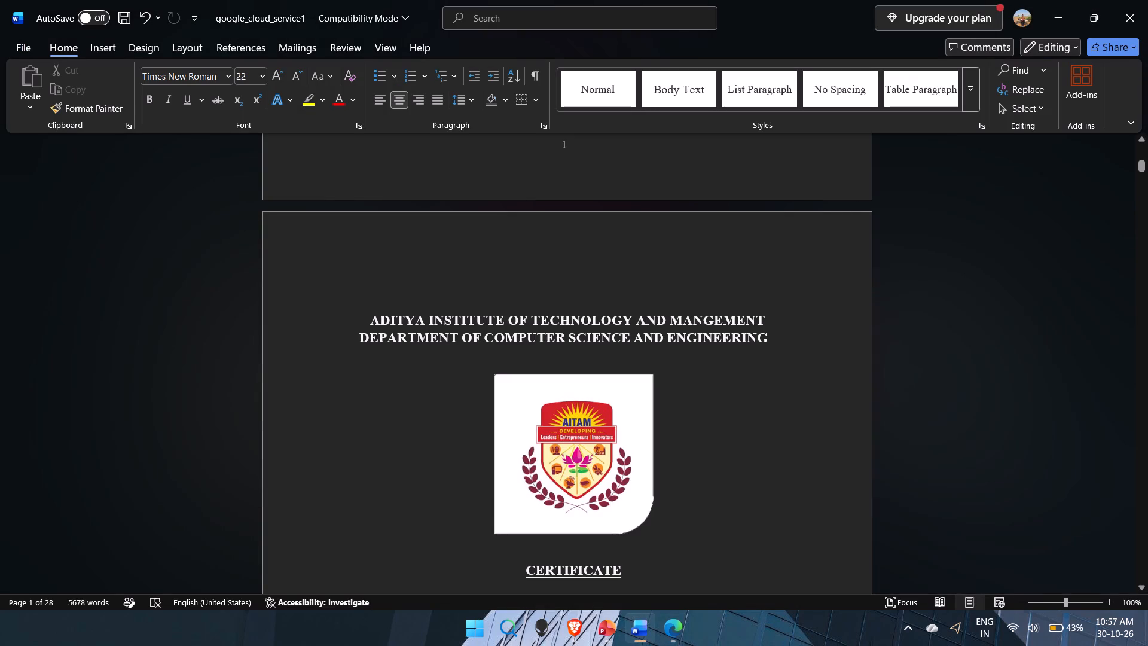
scroll(683, 487, "up", 3)
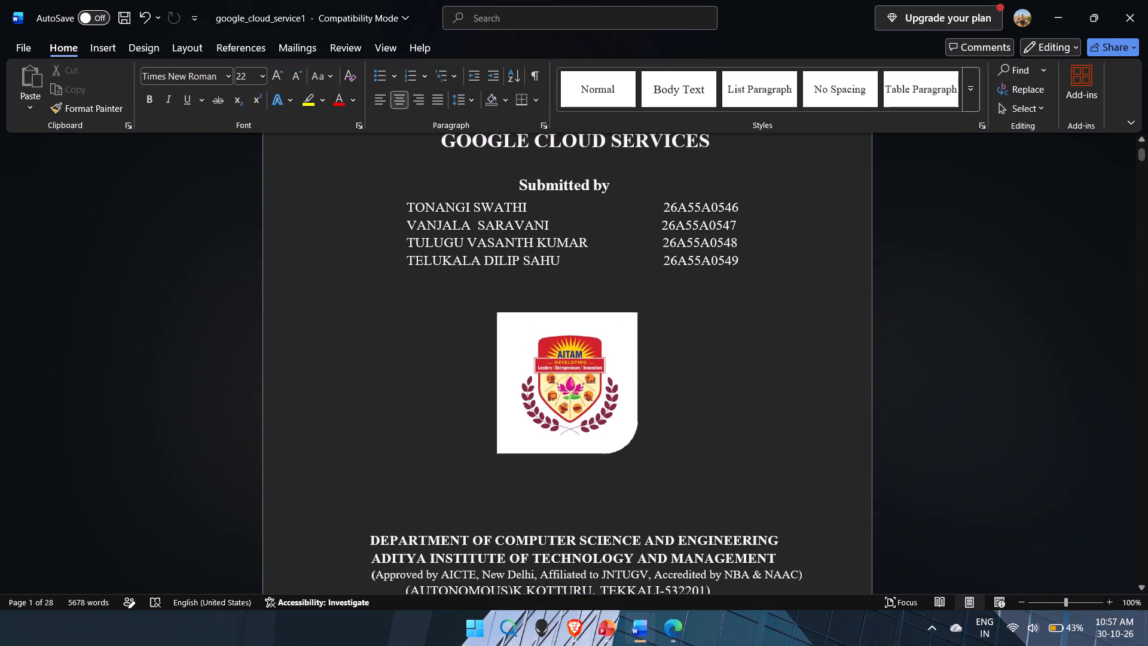
left_click(1147, 0)
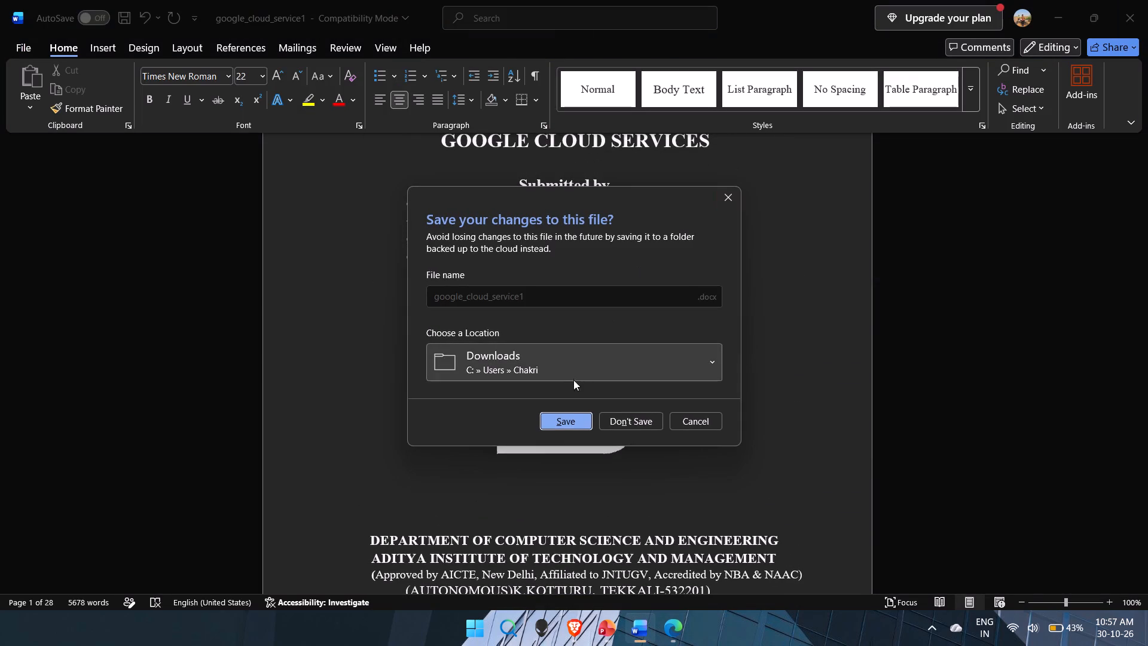
left_click(561, 414)
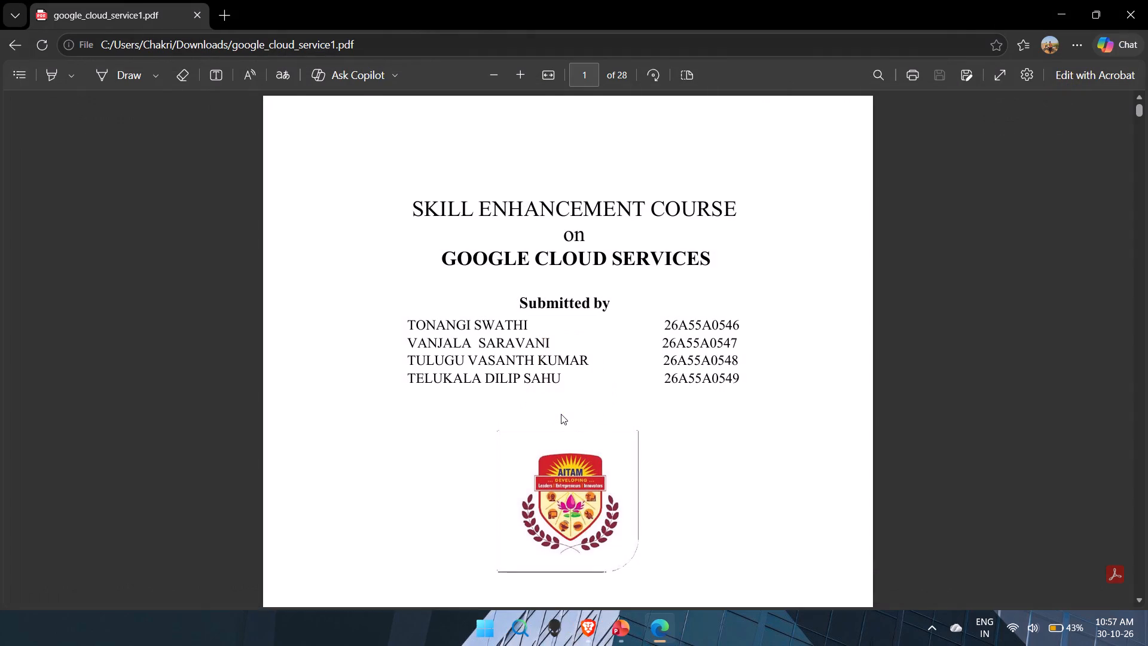
Close the google_cloud_service1 PDF in Edge.
left_click(1125, 2)
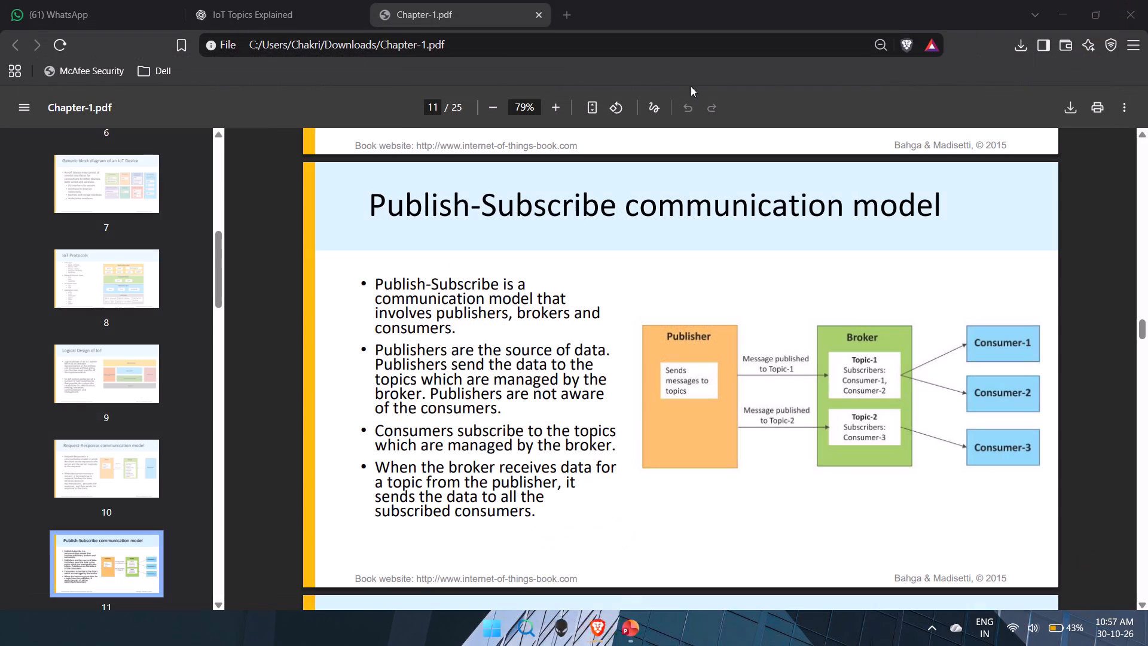